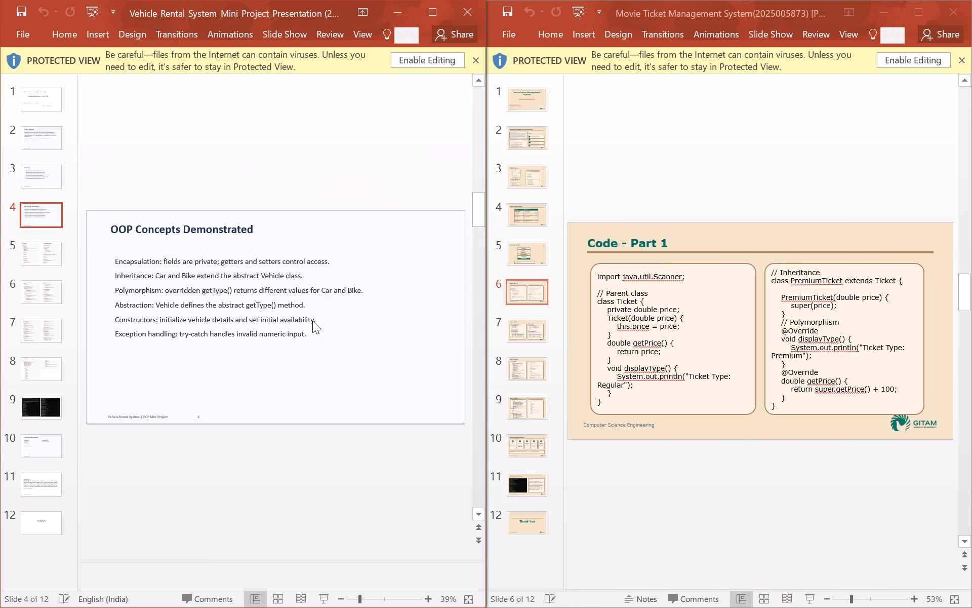
click(429, 4)
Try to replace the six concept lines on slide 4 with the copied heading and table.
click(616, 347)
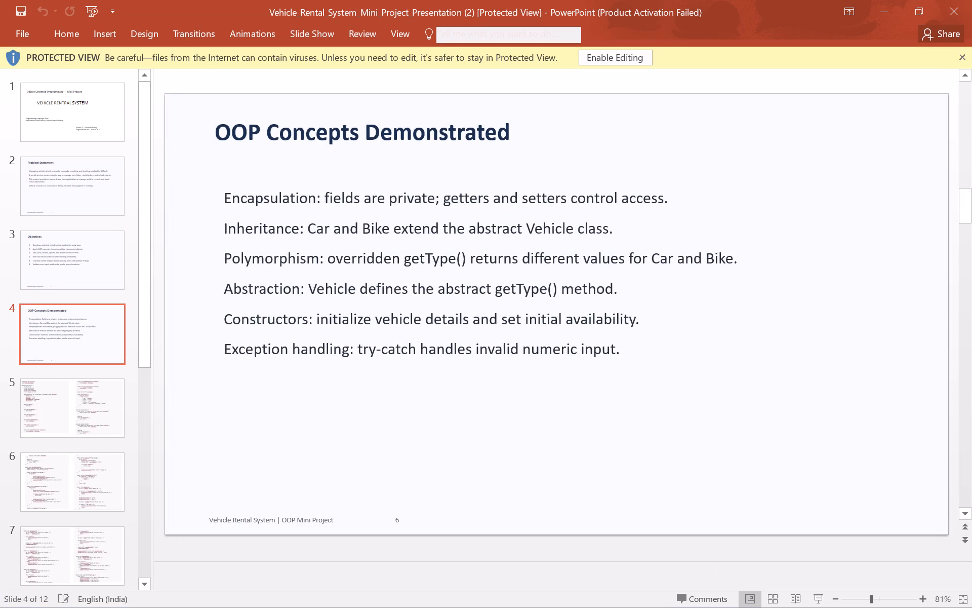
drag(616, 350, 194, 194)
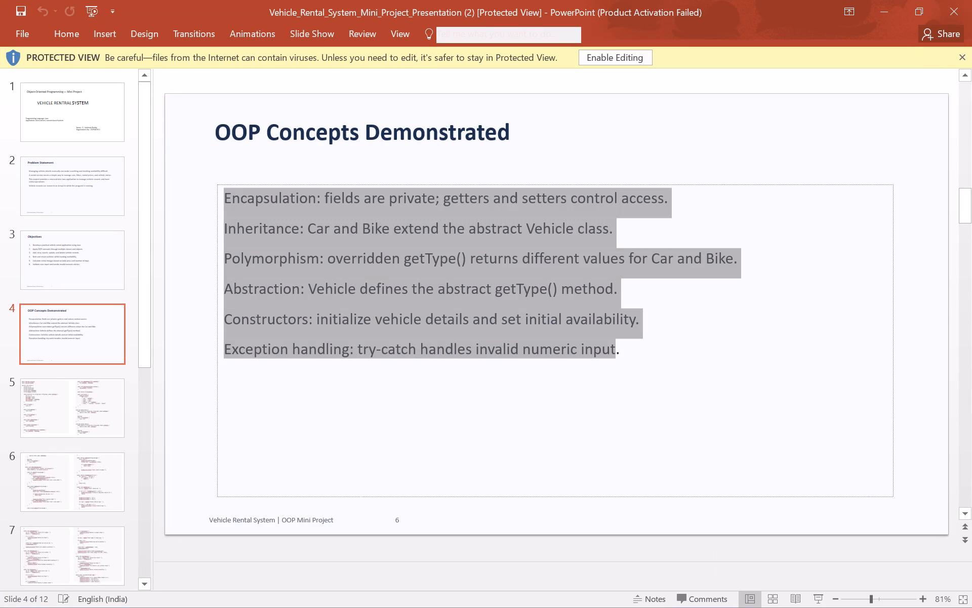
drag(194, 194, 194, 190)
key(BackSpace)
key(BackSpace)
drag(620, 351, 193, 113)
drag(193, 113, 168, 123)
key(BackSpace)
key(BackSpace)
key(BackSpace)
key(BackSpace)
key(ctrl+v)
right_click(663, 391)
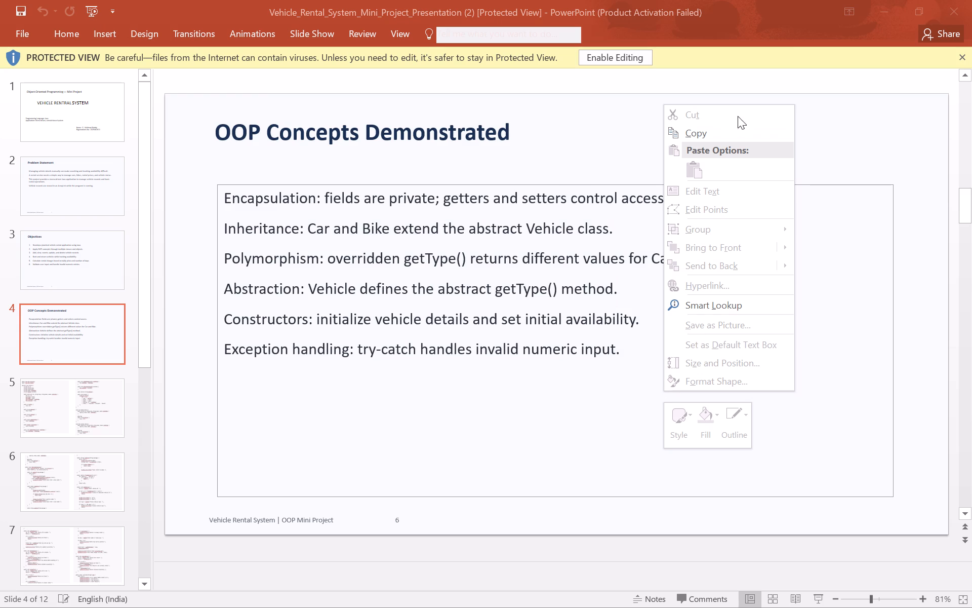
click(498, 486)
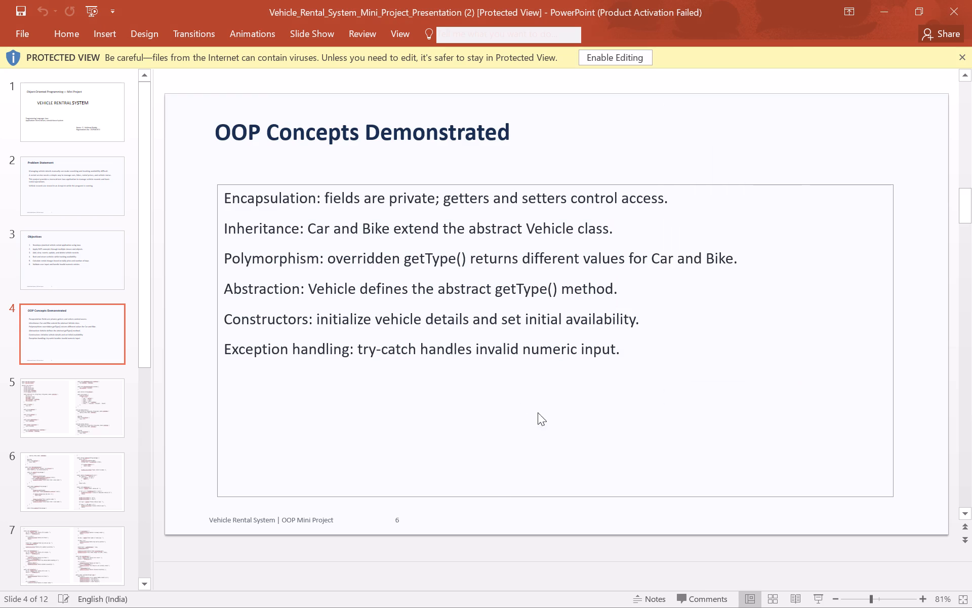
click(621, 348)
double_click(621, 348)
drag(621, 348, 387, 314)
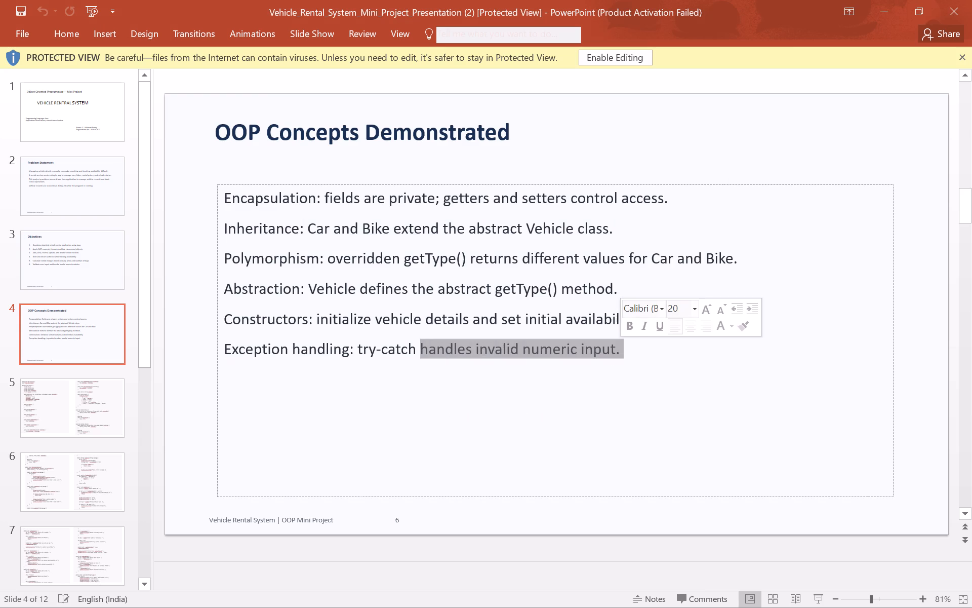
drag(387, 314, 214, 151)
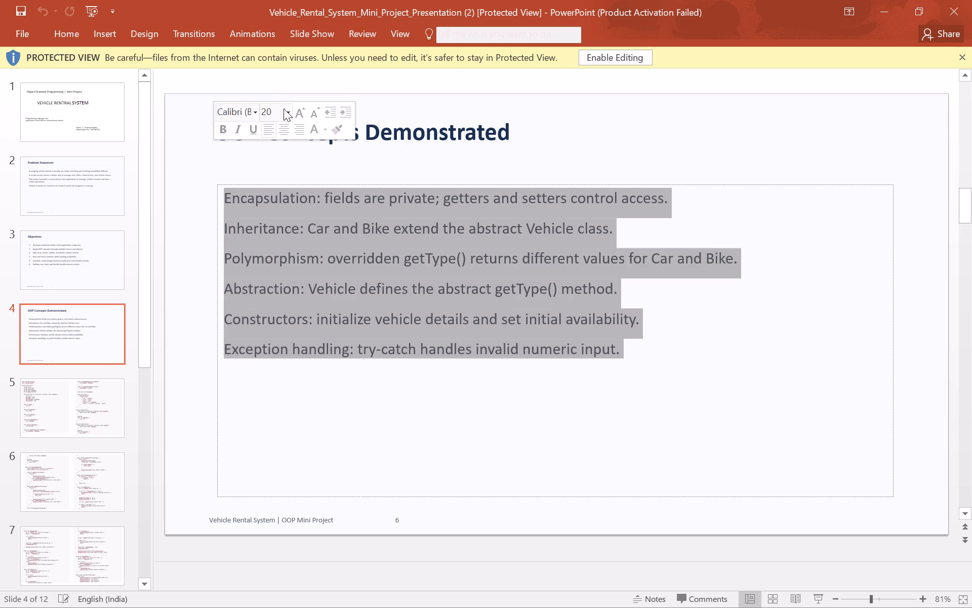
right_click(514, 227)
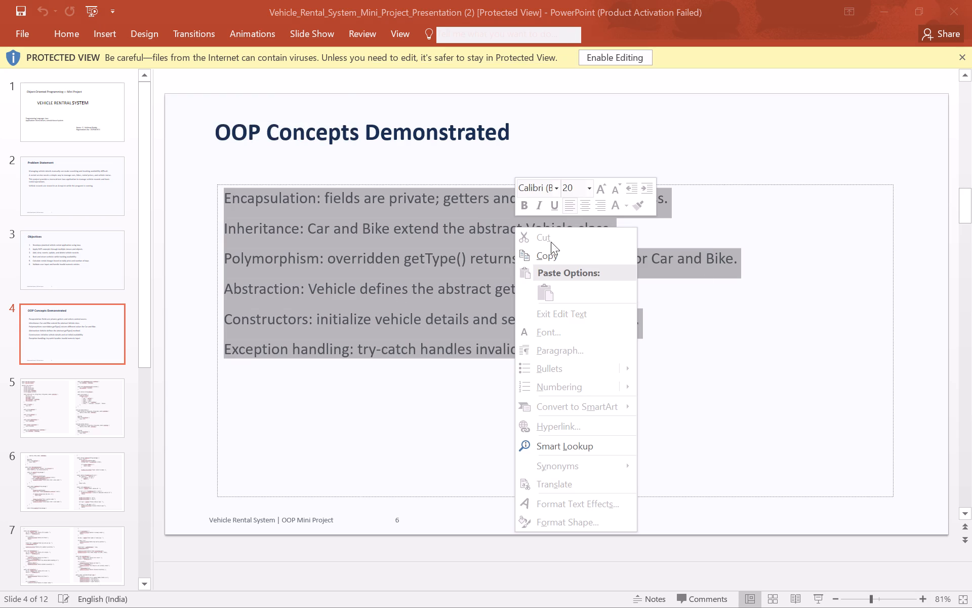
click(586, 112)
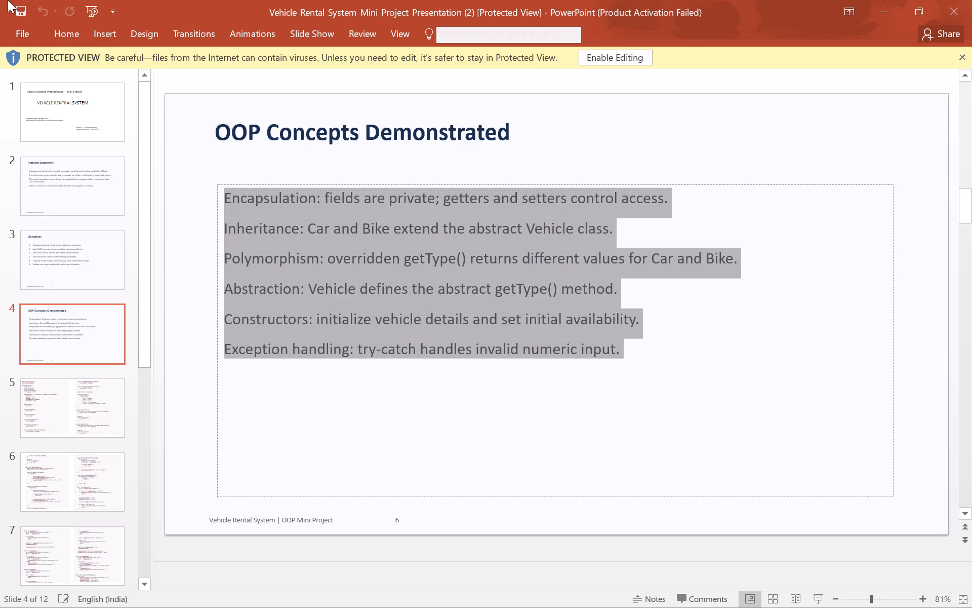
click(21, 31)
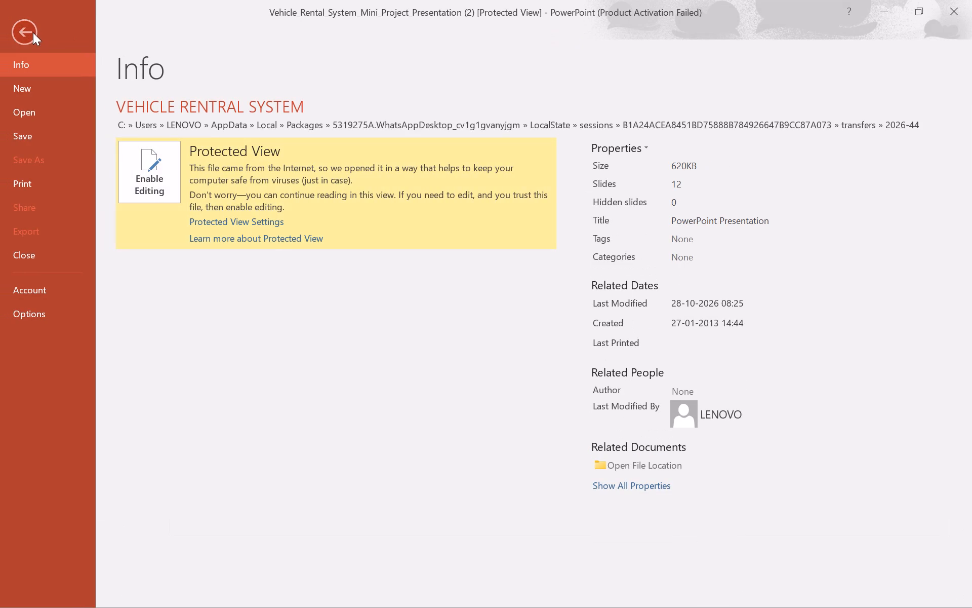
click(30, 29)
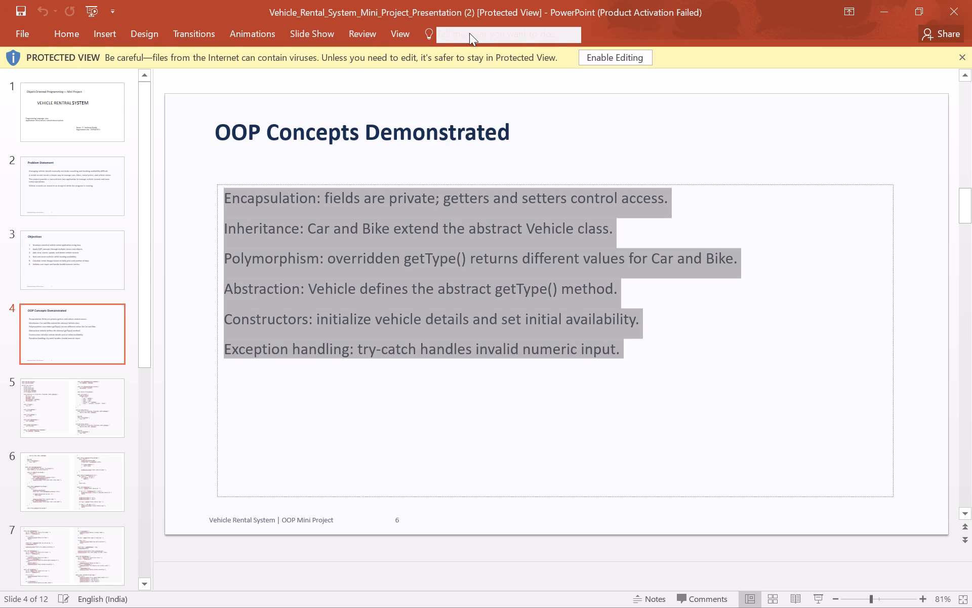
Enable editing for the protected Vehicle Rental System presentation.
click(623, 54)
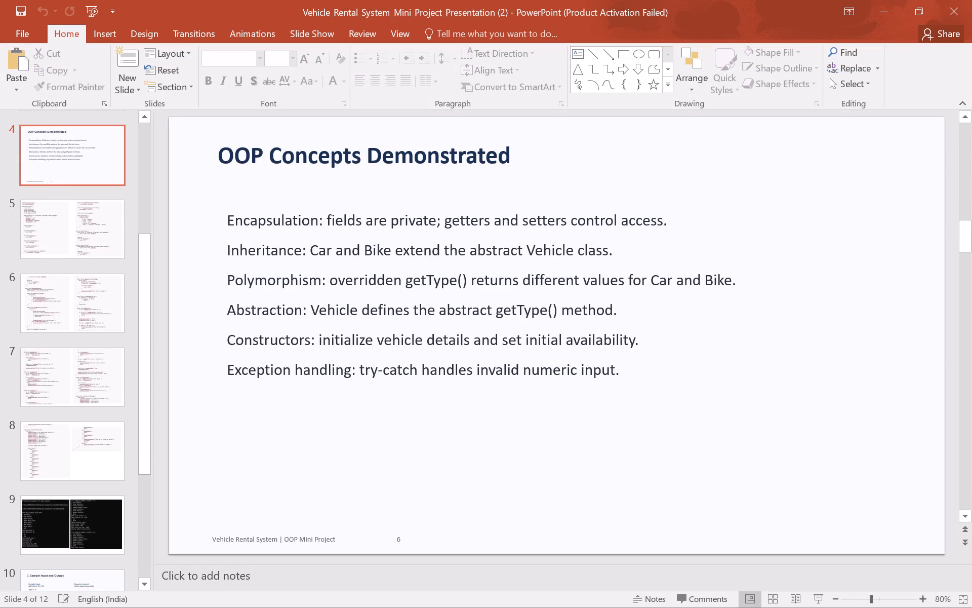
Paste the copied "Concepts used in this project" heading and table onto slide 4.
drag(624, 375, 209, 286)
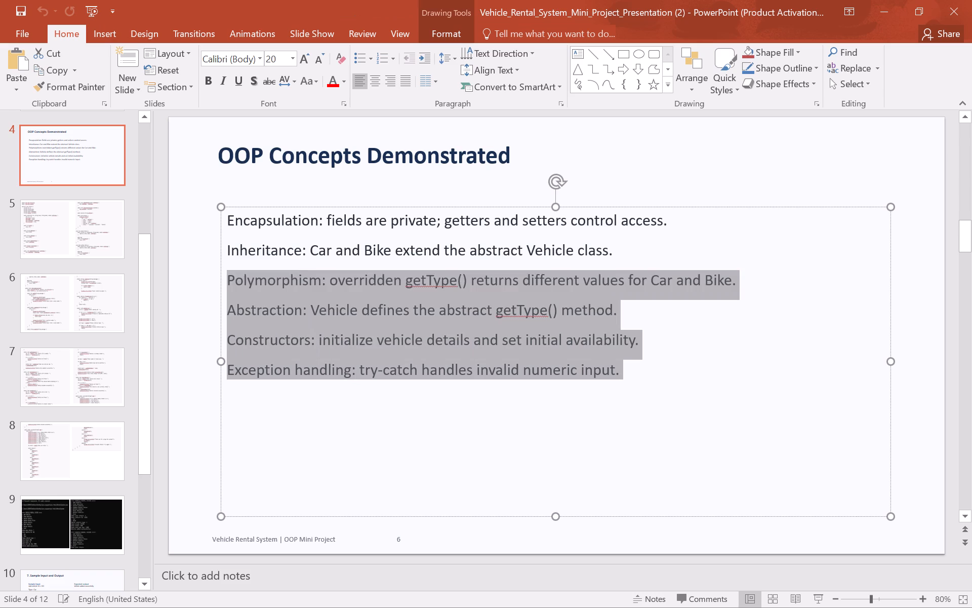
drag(209, 286, 166, 180)
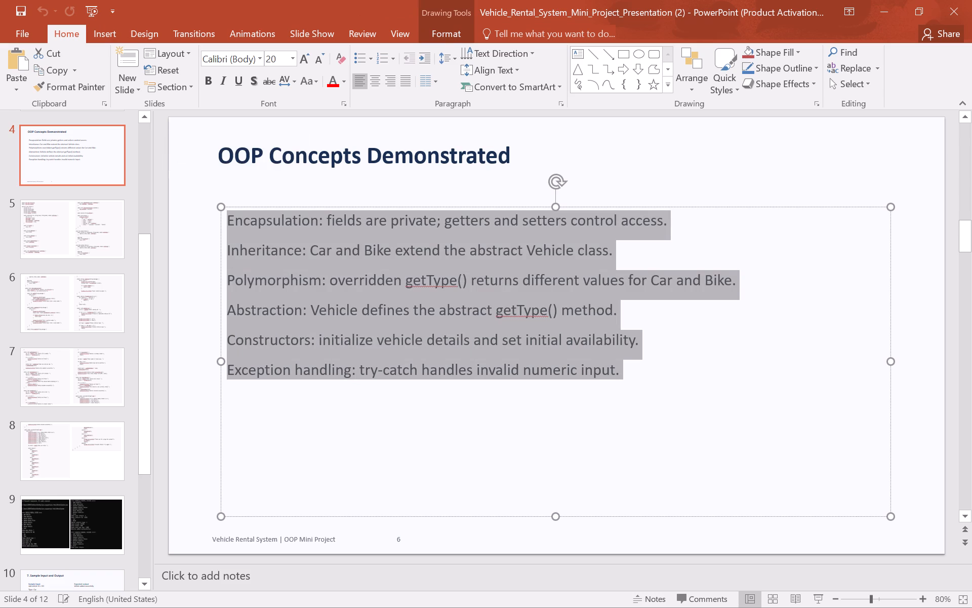
key(ctrl+v)
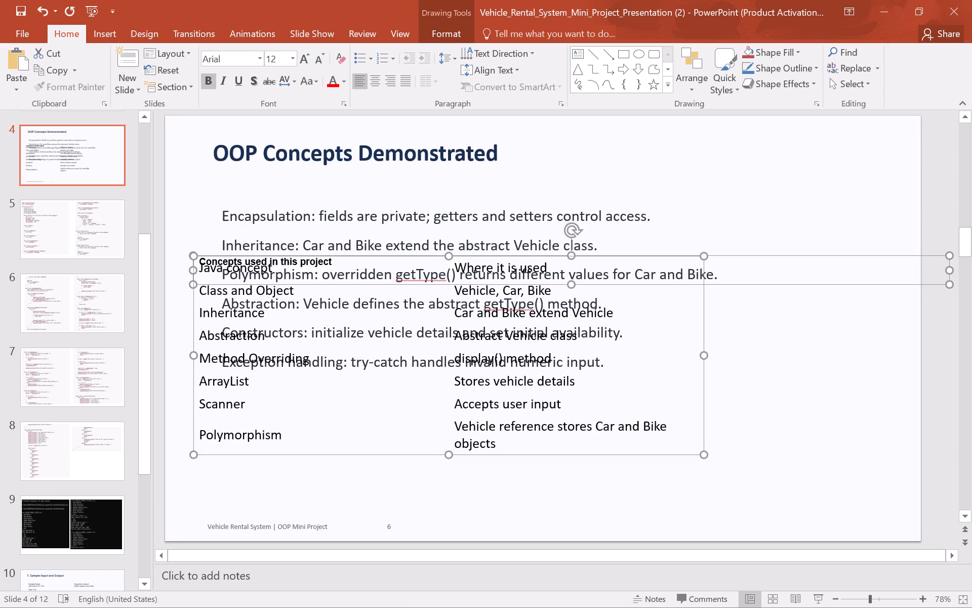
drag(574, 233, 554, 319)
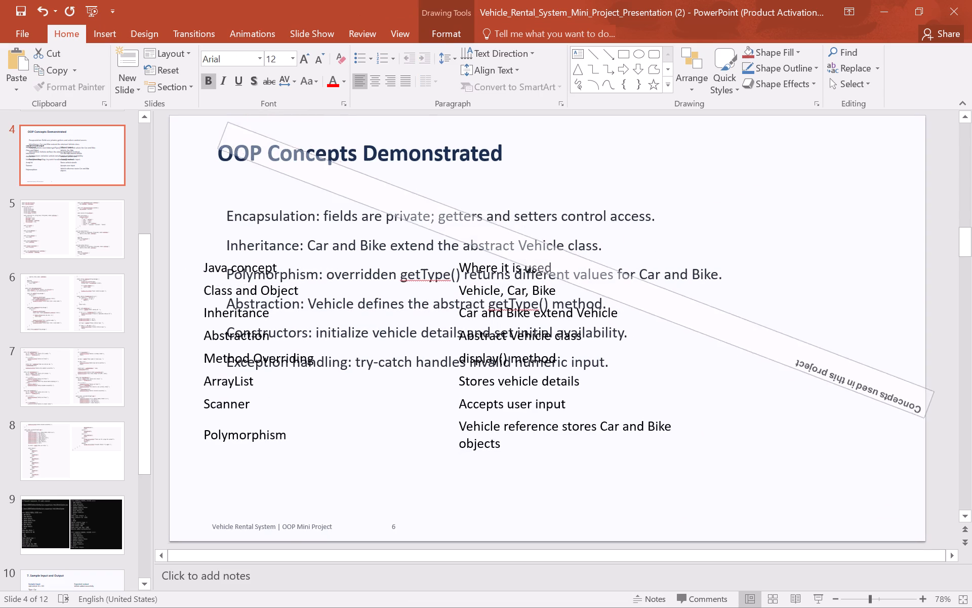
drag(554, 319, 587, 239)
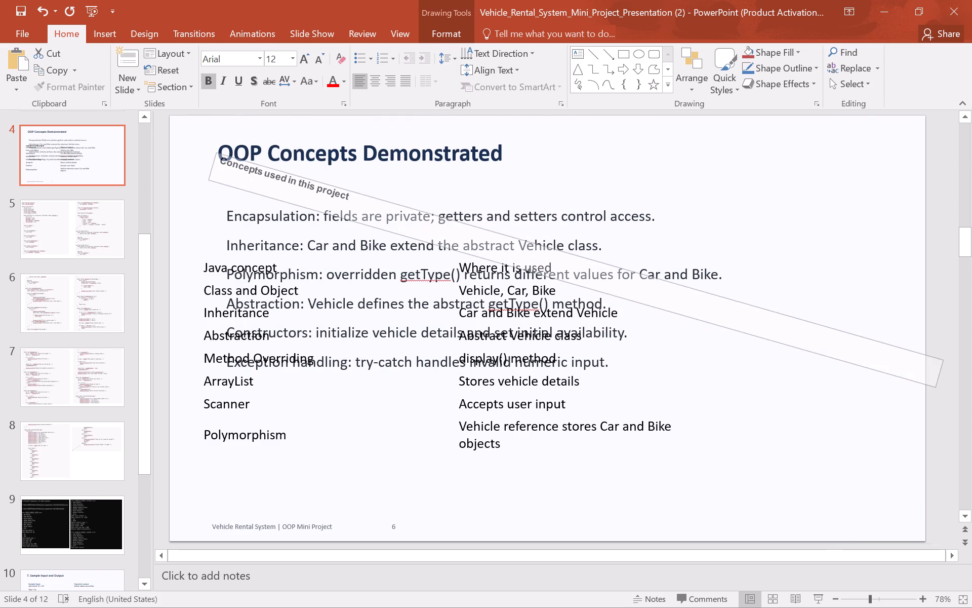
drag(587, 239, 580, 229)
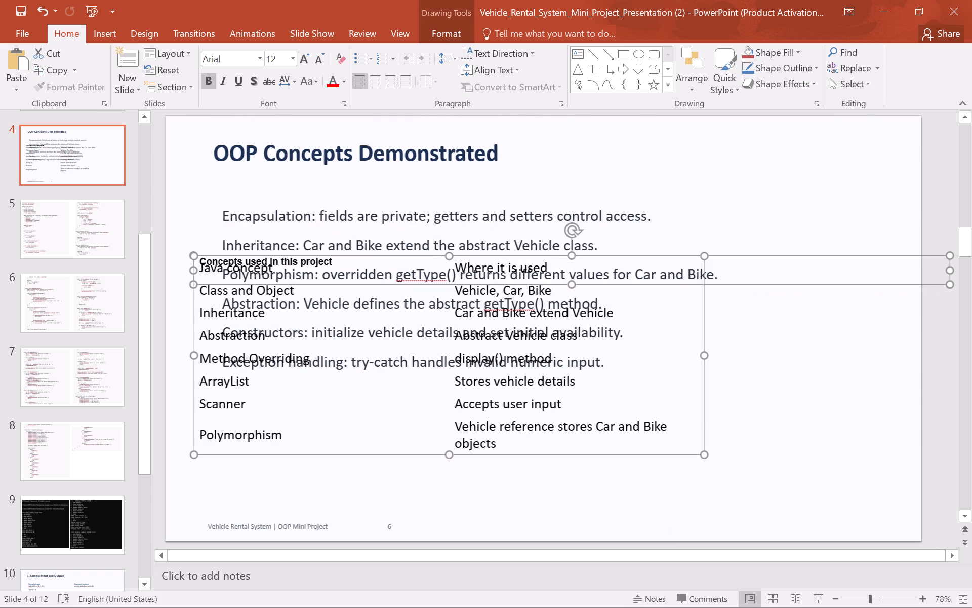
Move the pasted heading and table together down the slide, clear of the six original concept lines.
click(680, 383)
drag(680, 383, 722, 439)
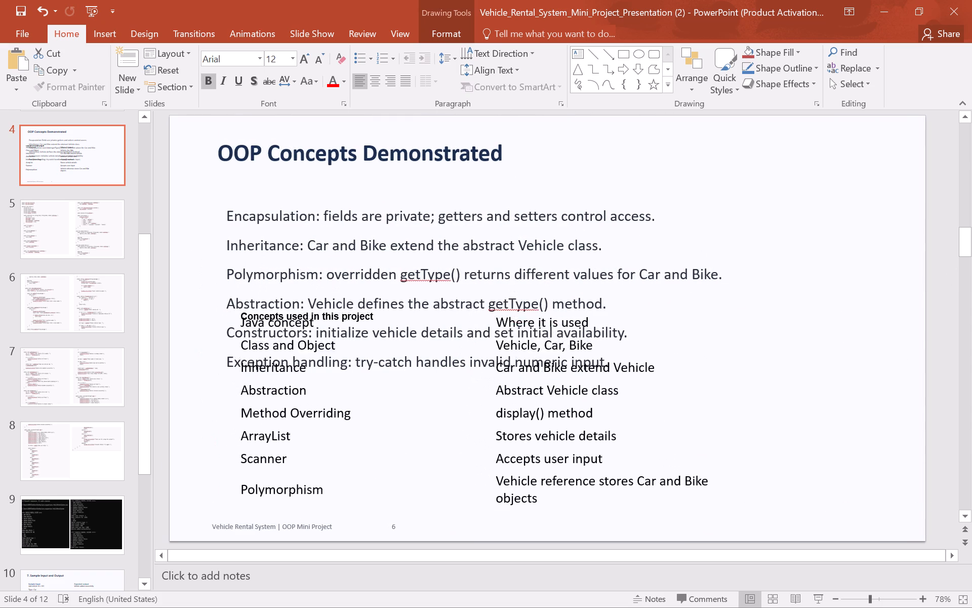
drag(722, 439, 678, 562)
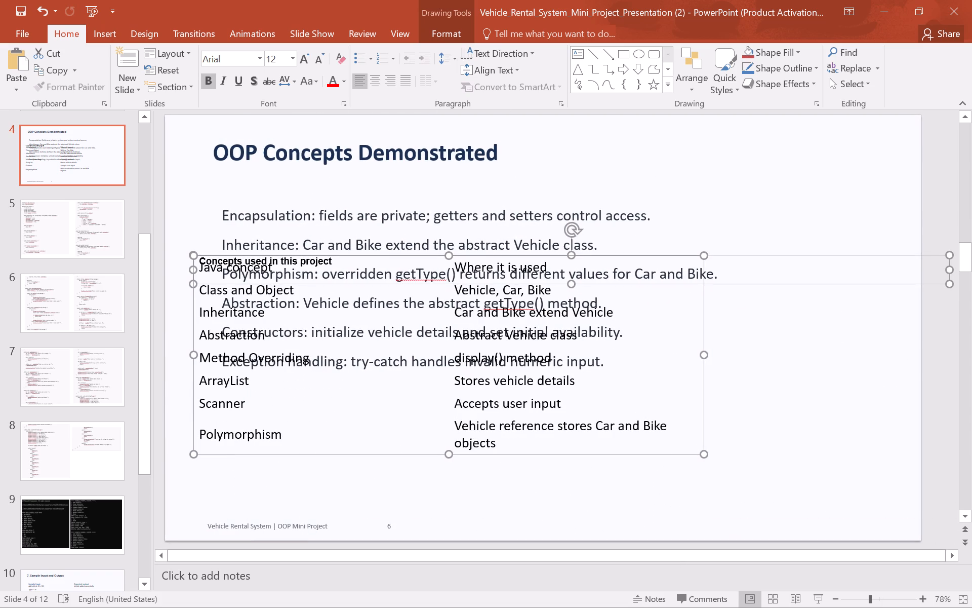
drag(674, 410, 751, 468)
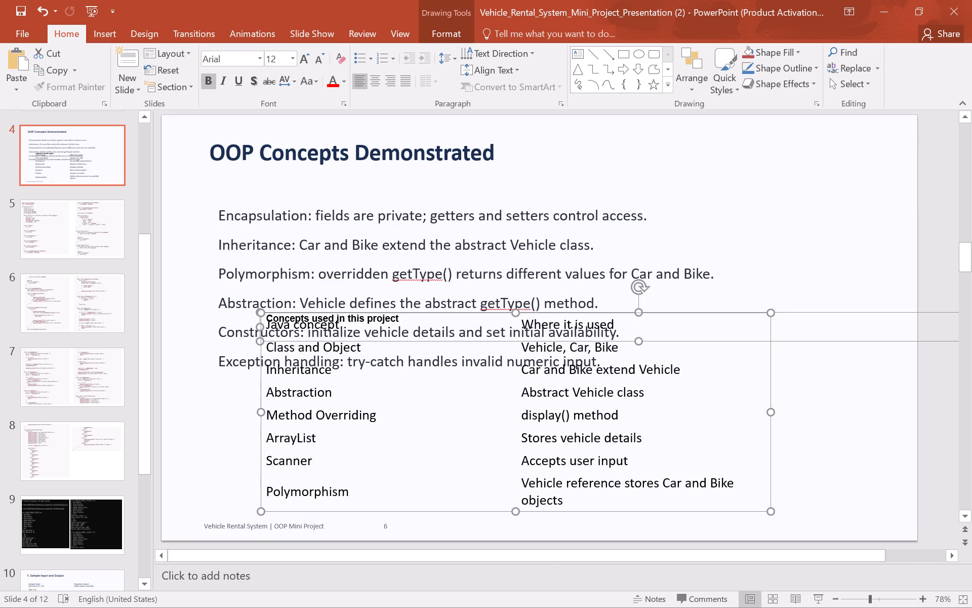
drag(694, 396, 767, 472)
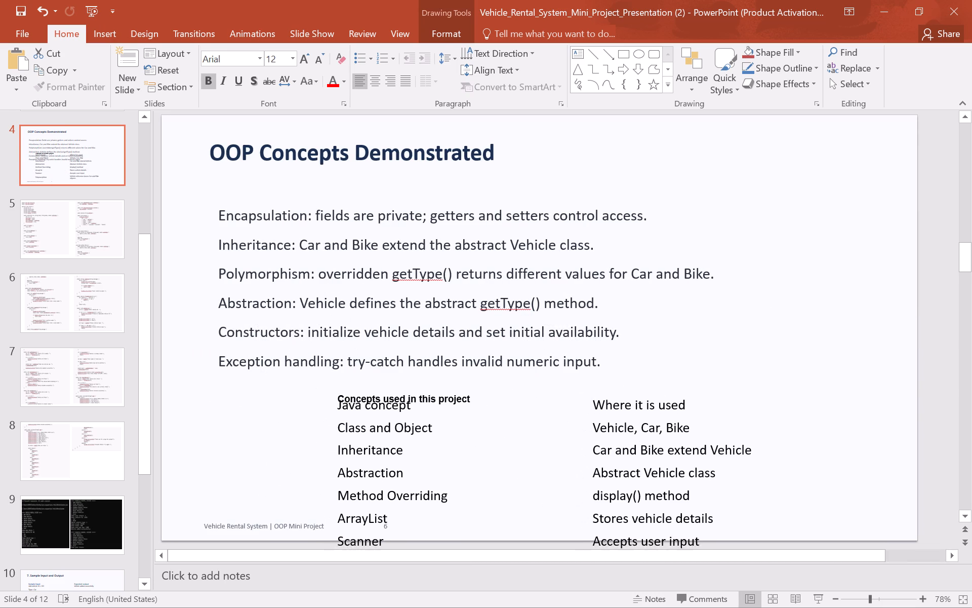
drag(767, 472, 767, 472)
Delete the six original concept lines, from "Encapsulation" to "Exception handling", on slide 4.
drag(601, 362, 289, 293)
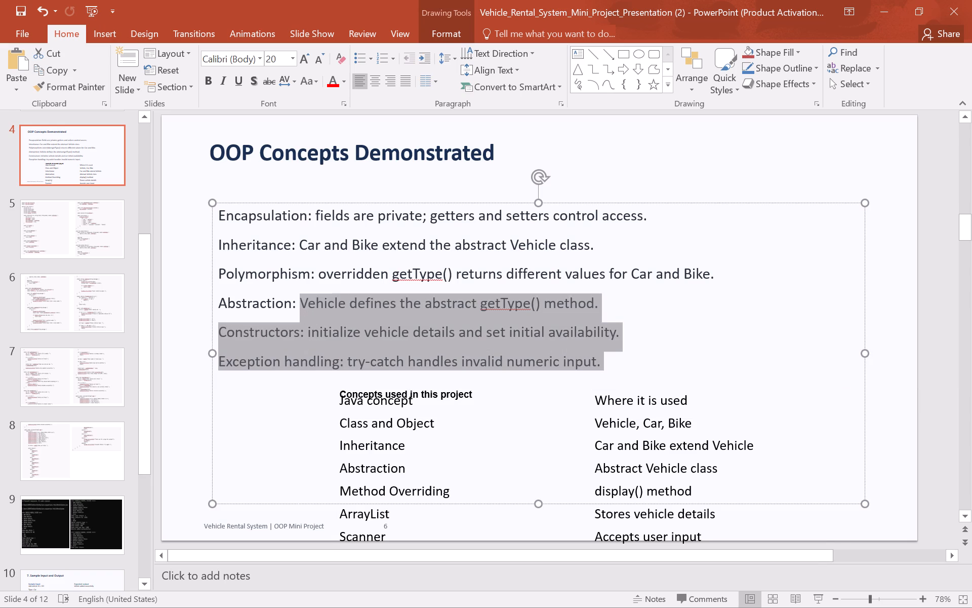
drag(289, 293, 220, 211)
key(BackSpace)
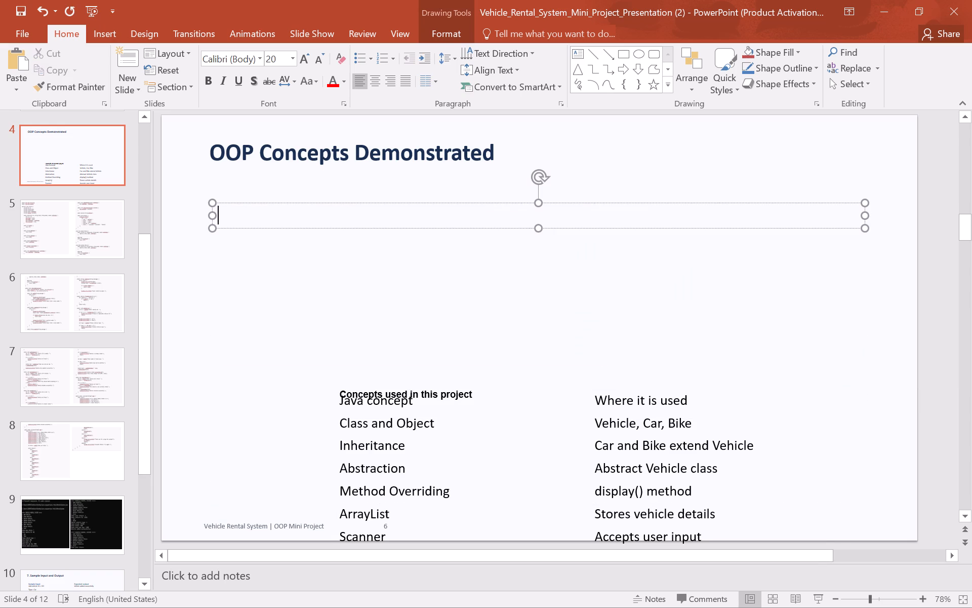
Move the Java concept table up into the emptied area so that all its rows fit on the slide.
drag(484, 394, 344, 287)
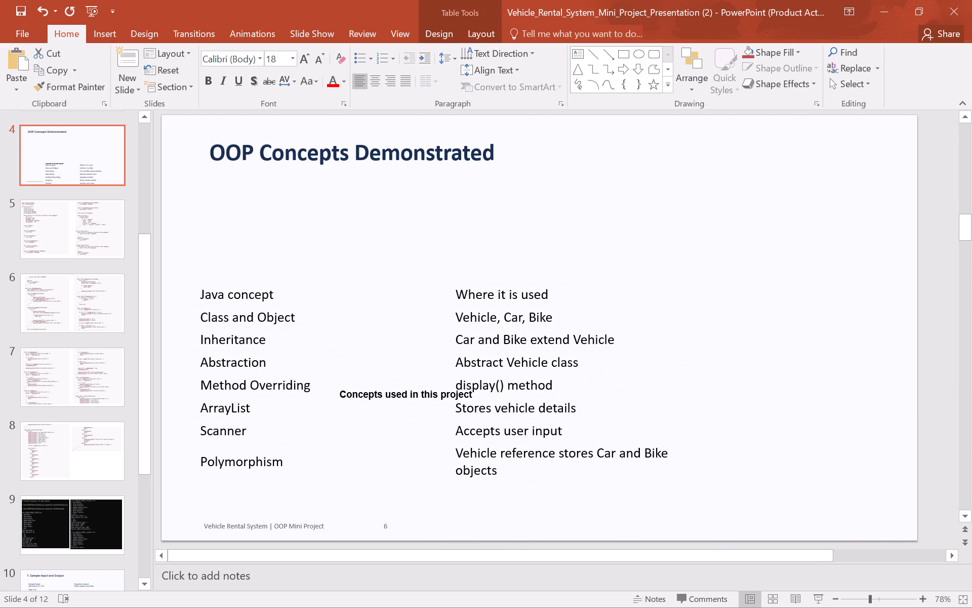
drag(344, 287, 357, 274)
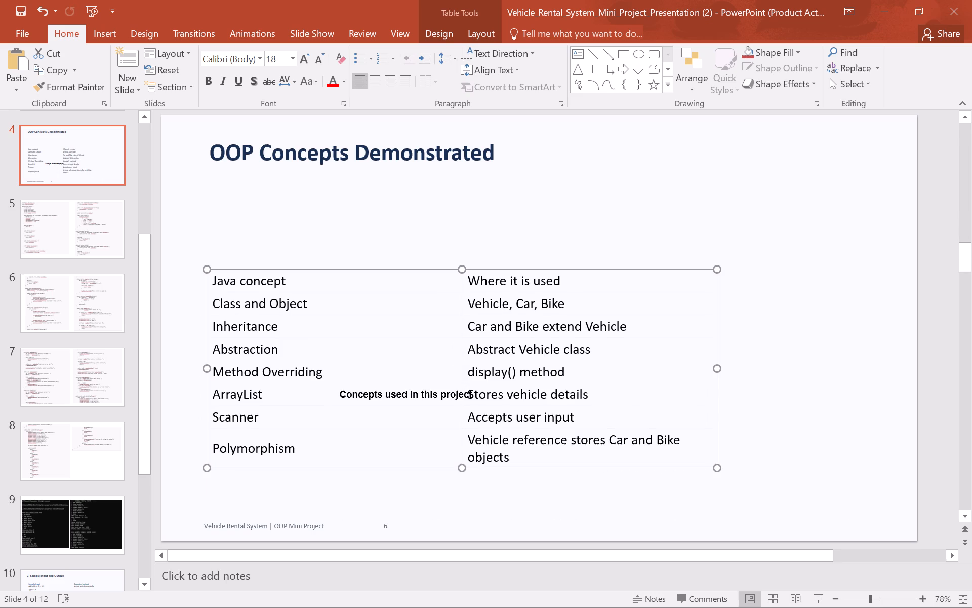
Move the "OOP Concepts Demonstrated" title down, closer to the table and lined up with its left edge.
click(401, 168)
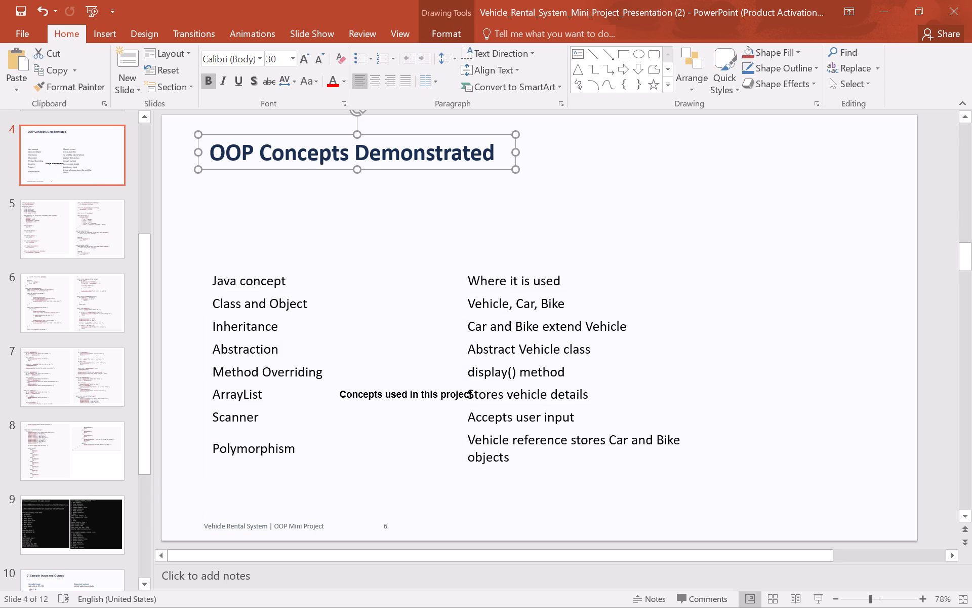
click(496, 151)
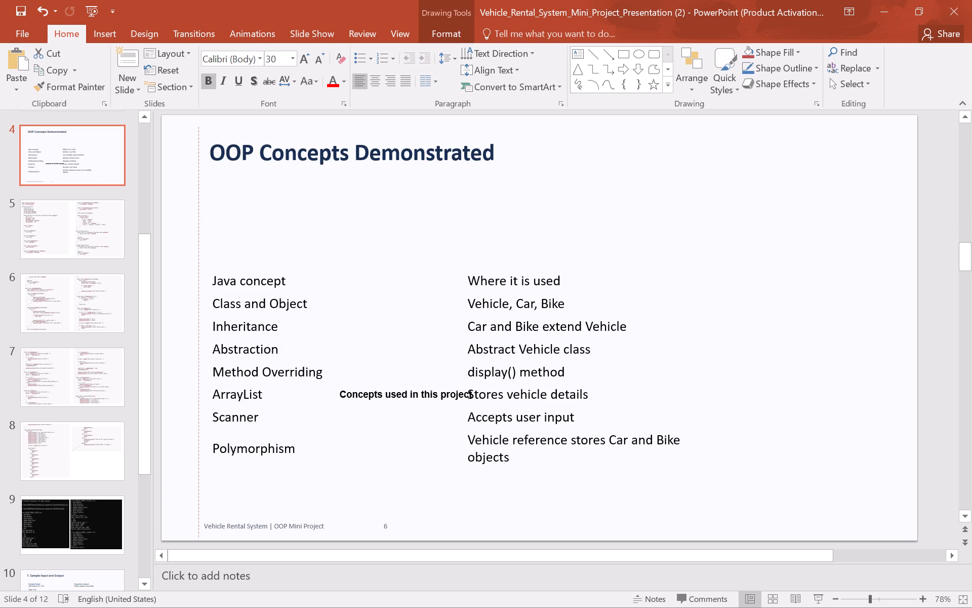
drag(499, 159, 513, 207)
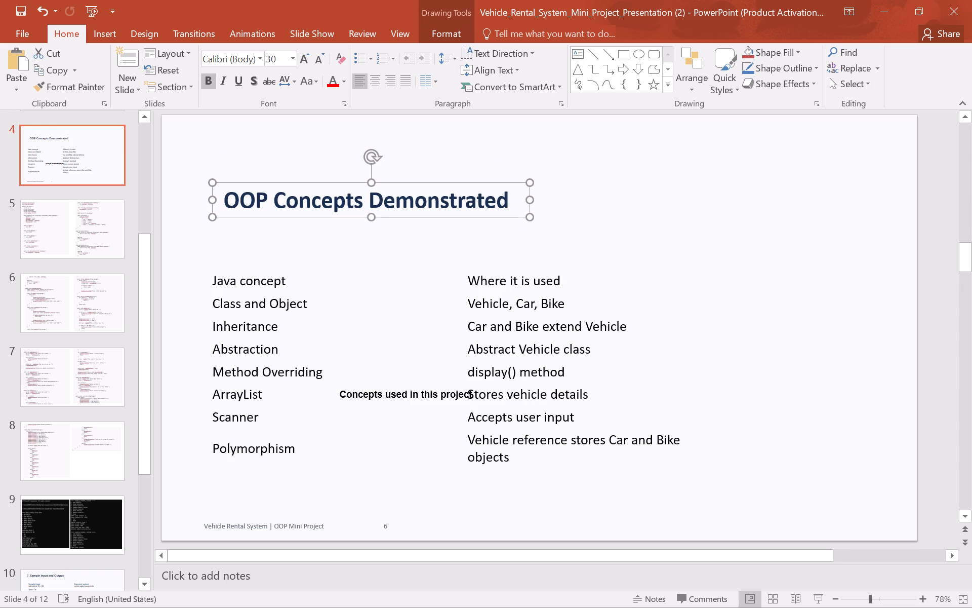
drag(512, 195, 507, 202)
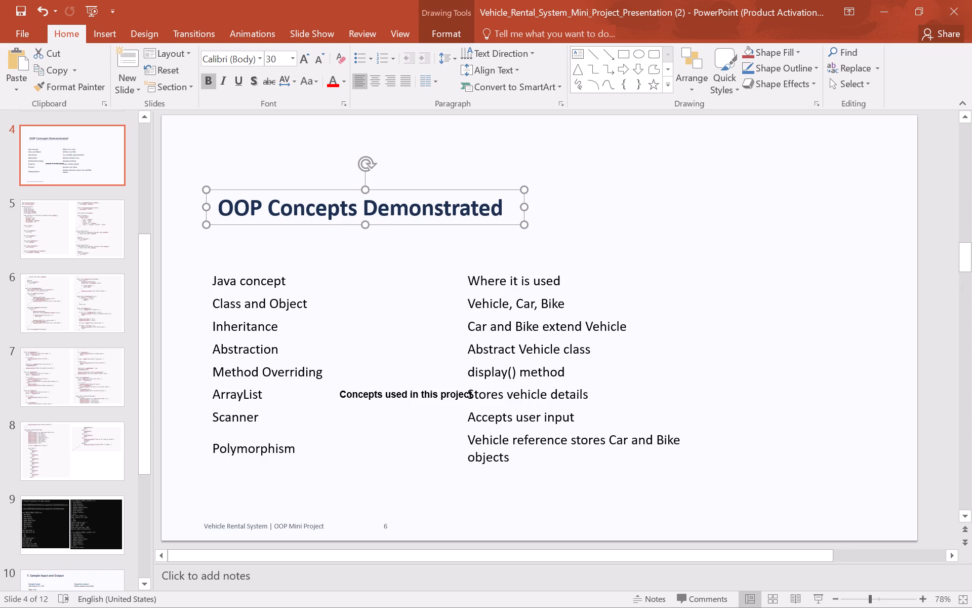
click(502, 206)
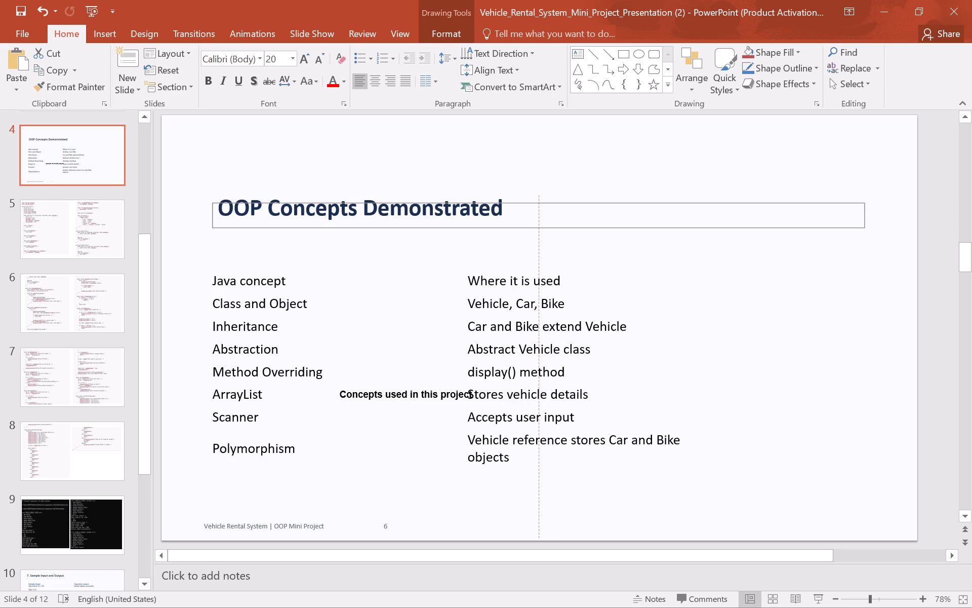
Cut the "OOP Concepts Demonstrated" title from slide 4.
right_click(532, 219)
click(562, 234)
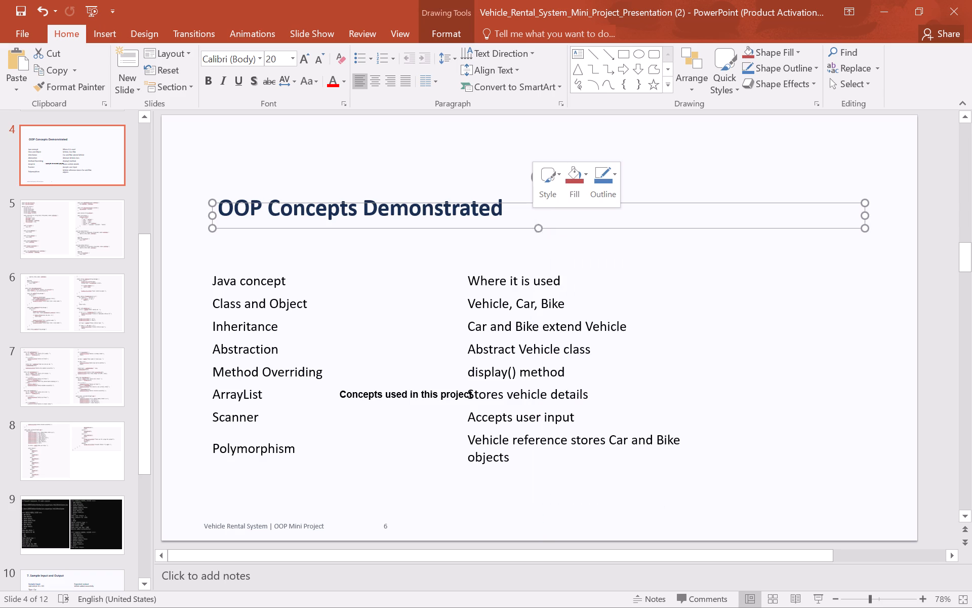
right_click(505, 212)
click(527, 222)
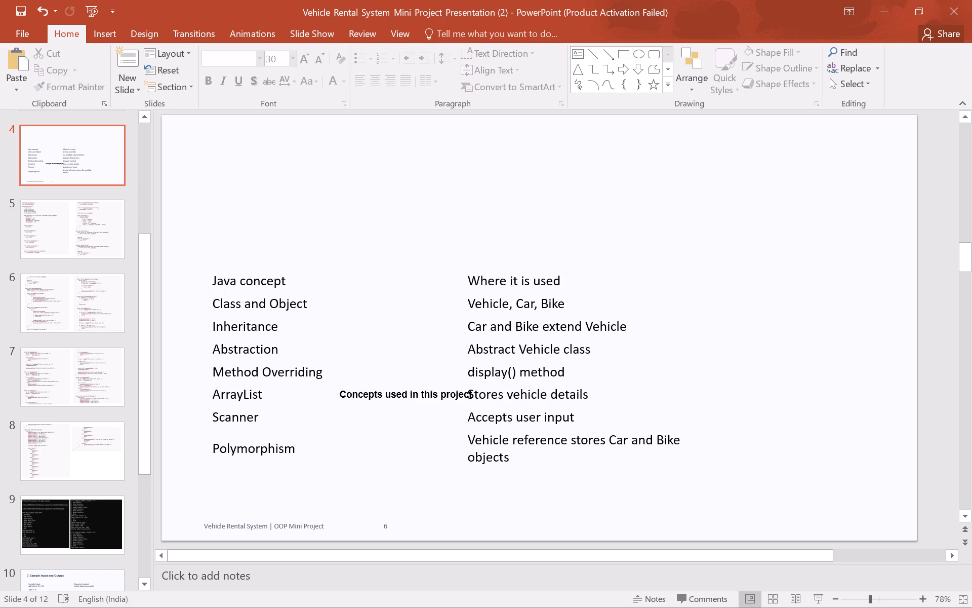
Move the Java concept table up and to the right, clear of the "Concepts used in this project" heading.
click(380, 323)
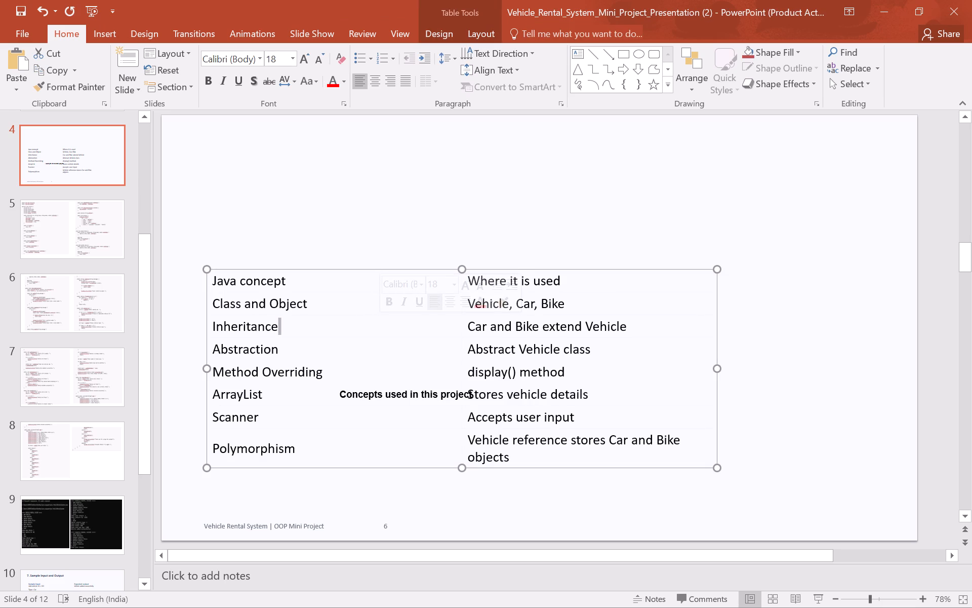
drag(668, 467, 819, 350)
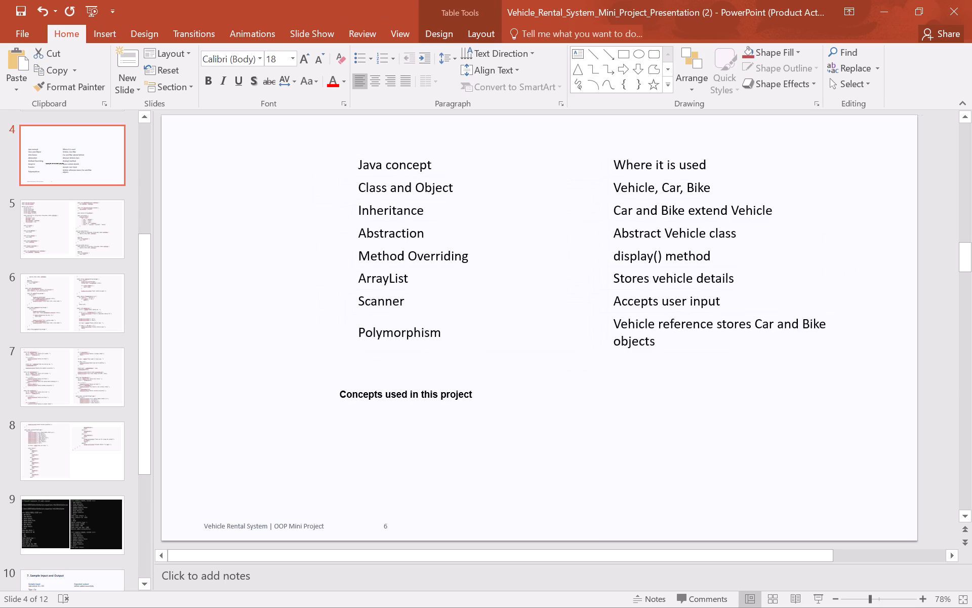
drag(819, 350, 831, 346)
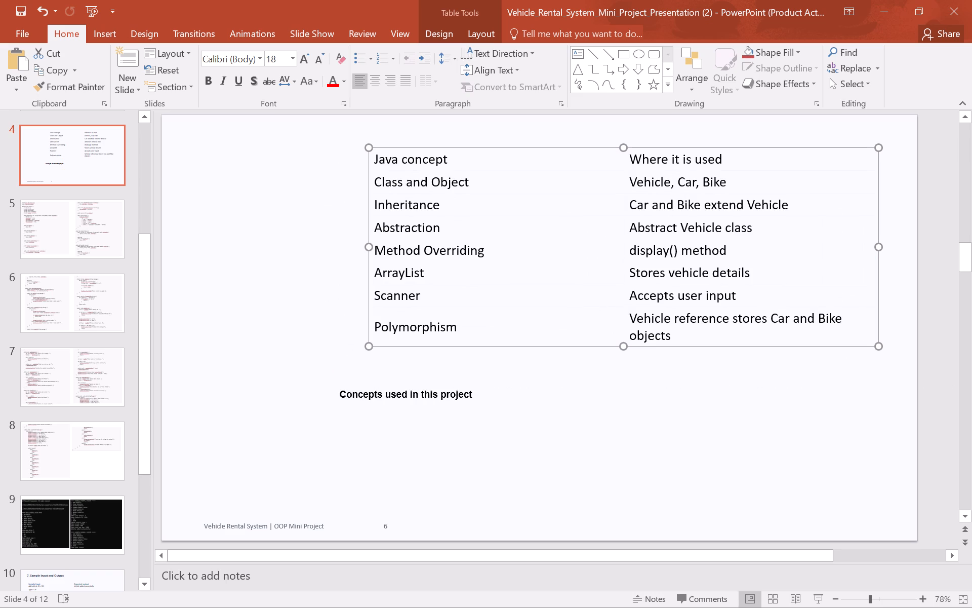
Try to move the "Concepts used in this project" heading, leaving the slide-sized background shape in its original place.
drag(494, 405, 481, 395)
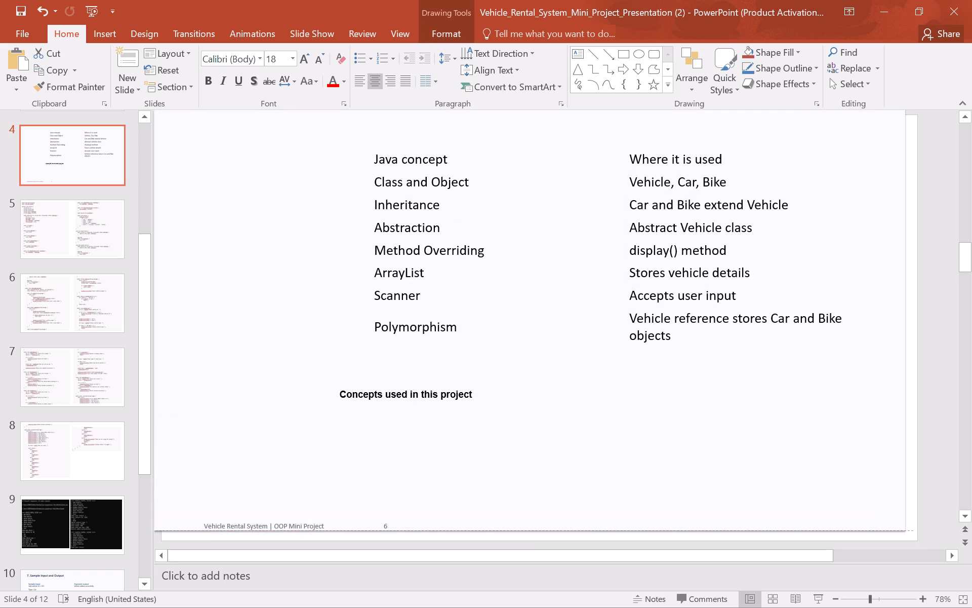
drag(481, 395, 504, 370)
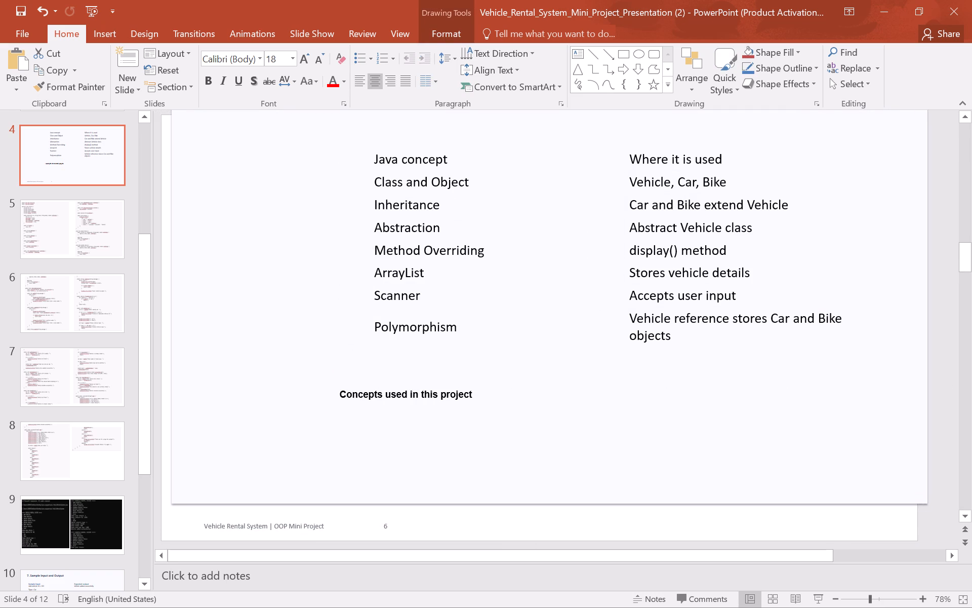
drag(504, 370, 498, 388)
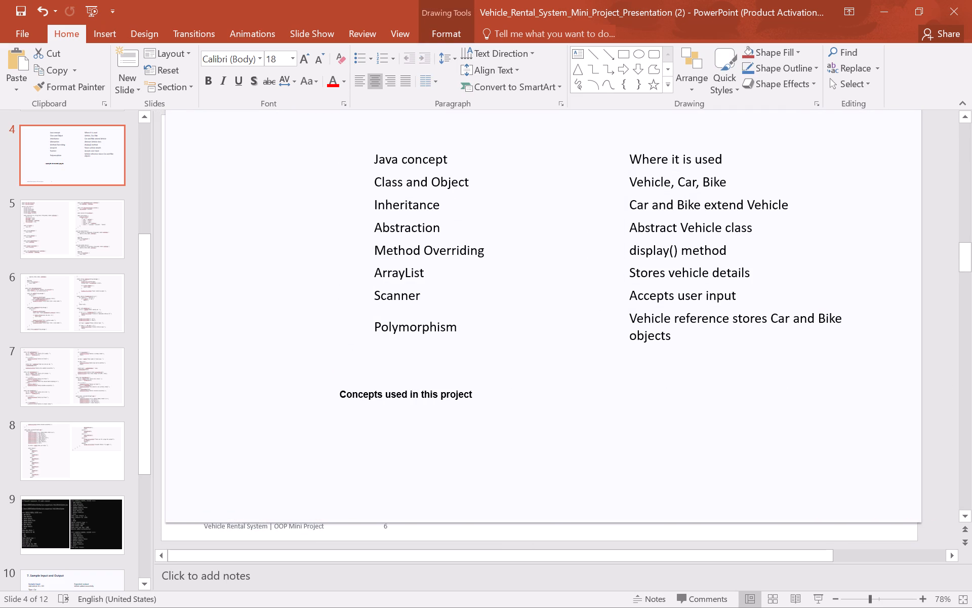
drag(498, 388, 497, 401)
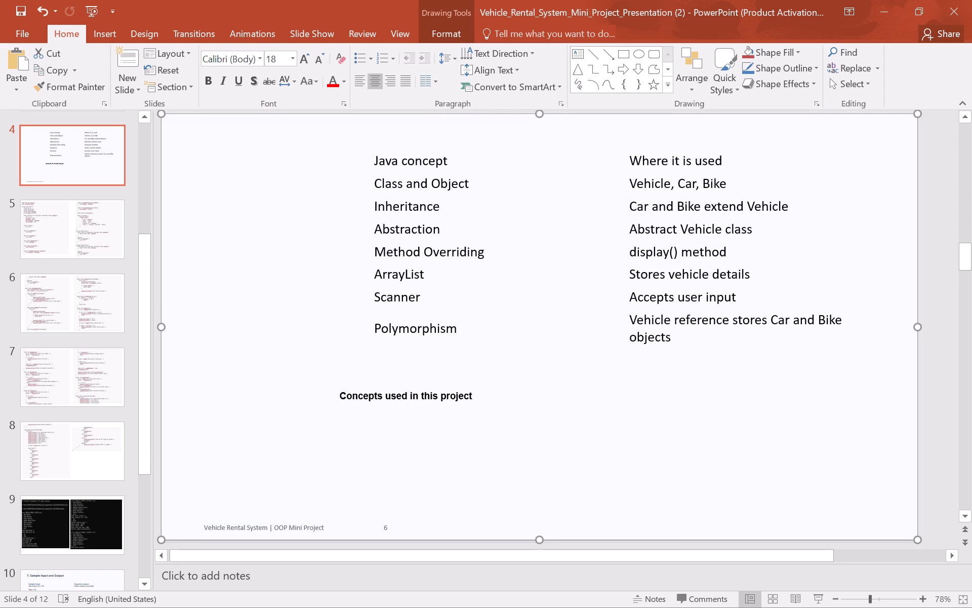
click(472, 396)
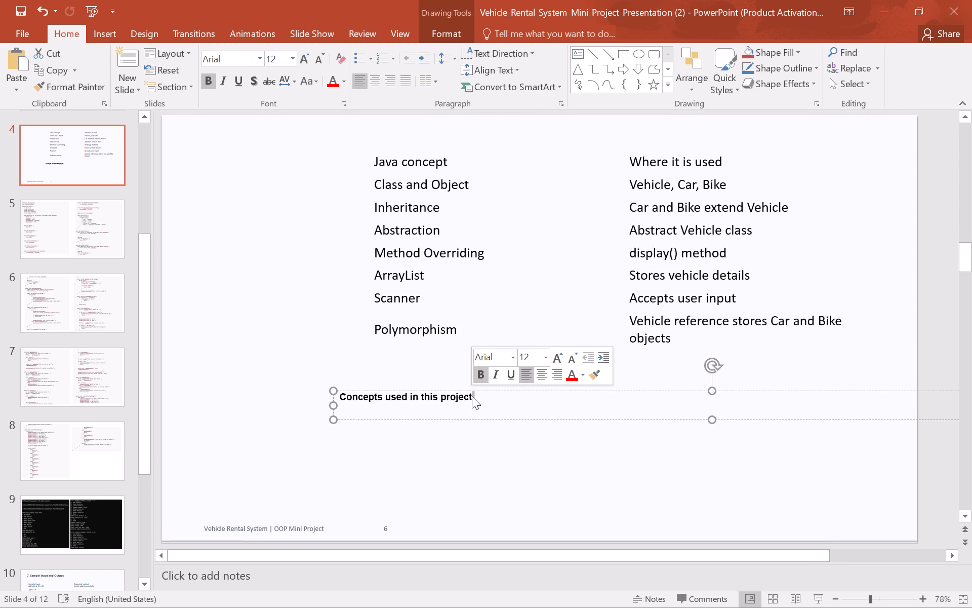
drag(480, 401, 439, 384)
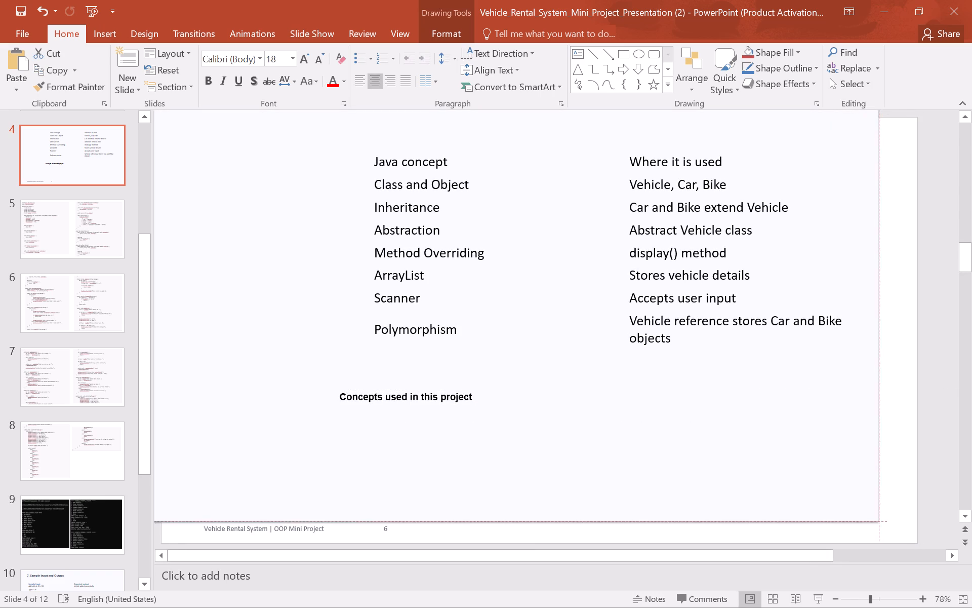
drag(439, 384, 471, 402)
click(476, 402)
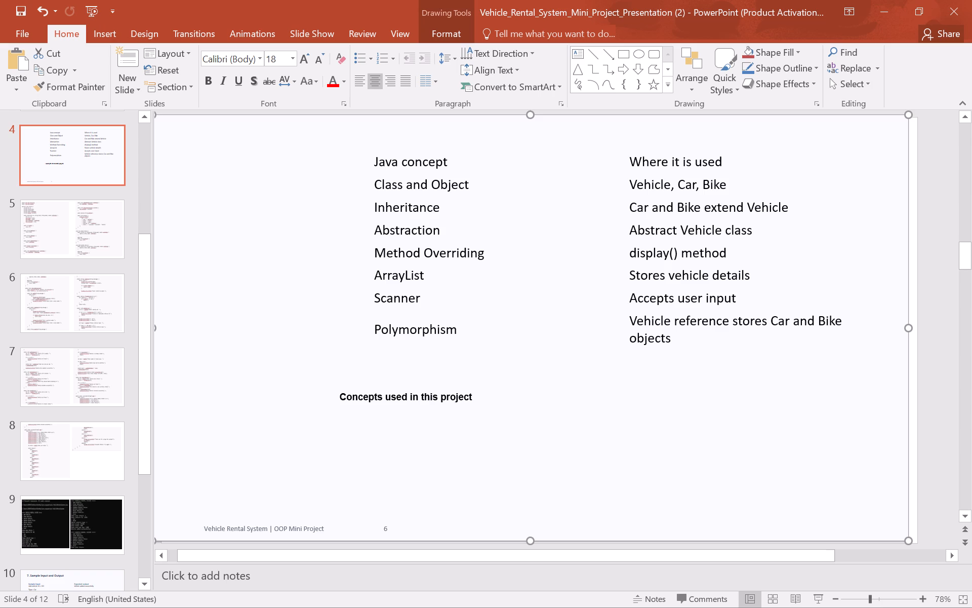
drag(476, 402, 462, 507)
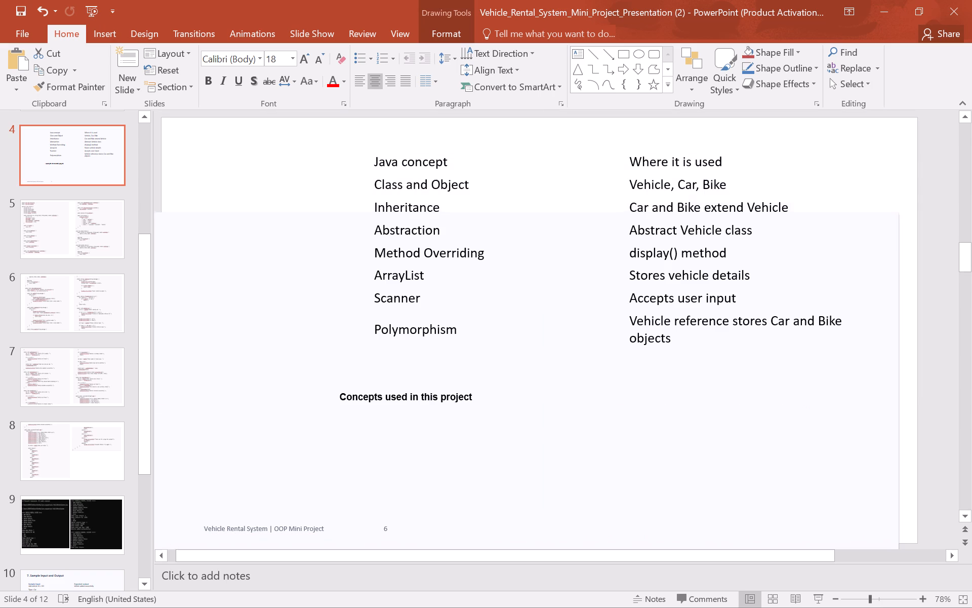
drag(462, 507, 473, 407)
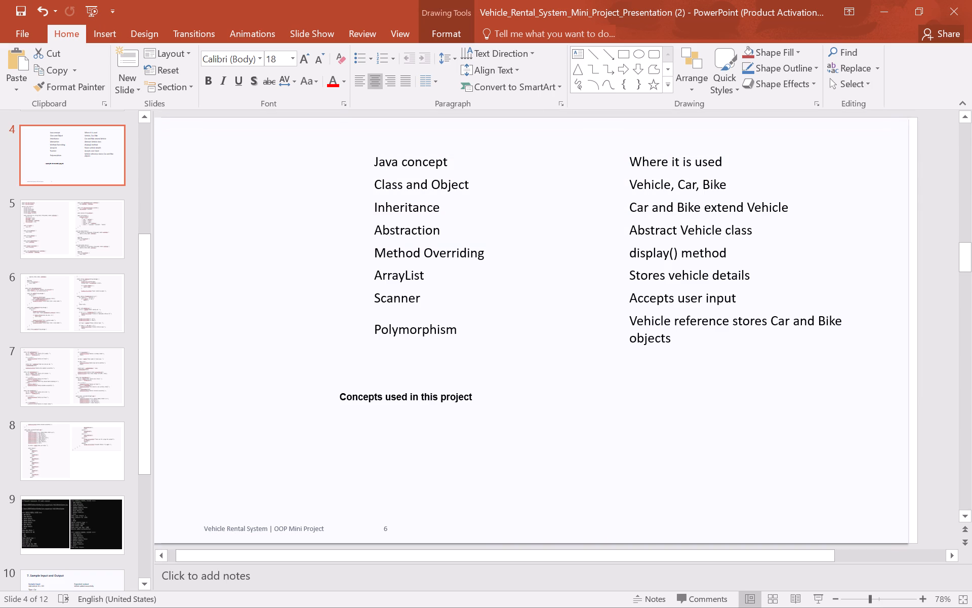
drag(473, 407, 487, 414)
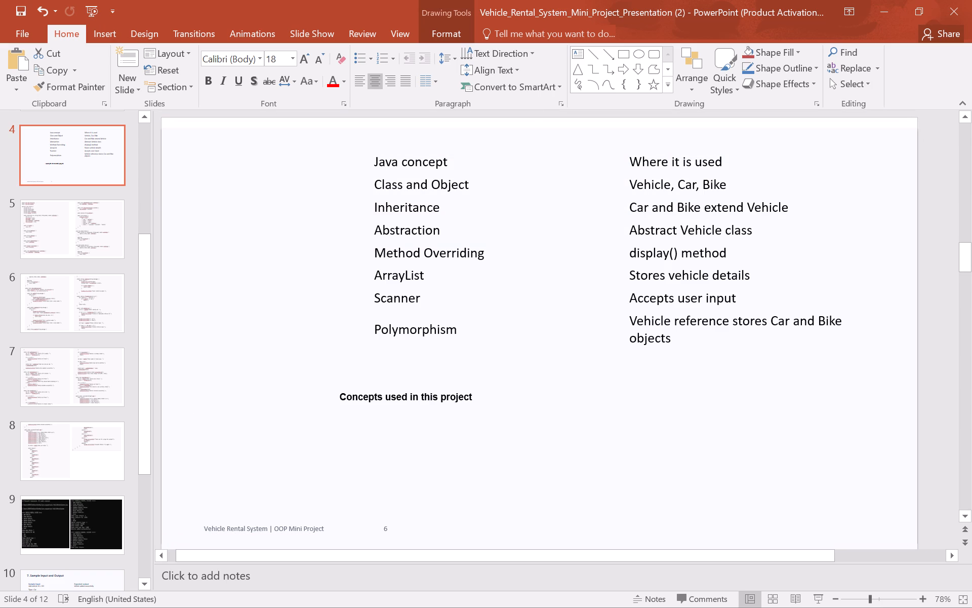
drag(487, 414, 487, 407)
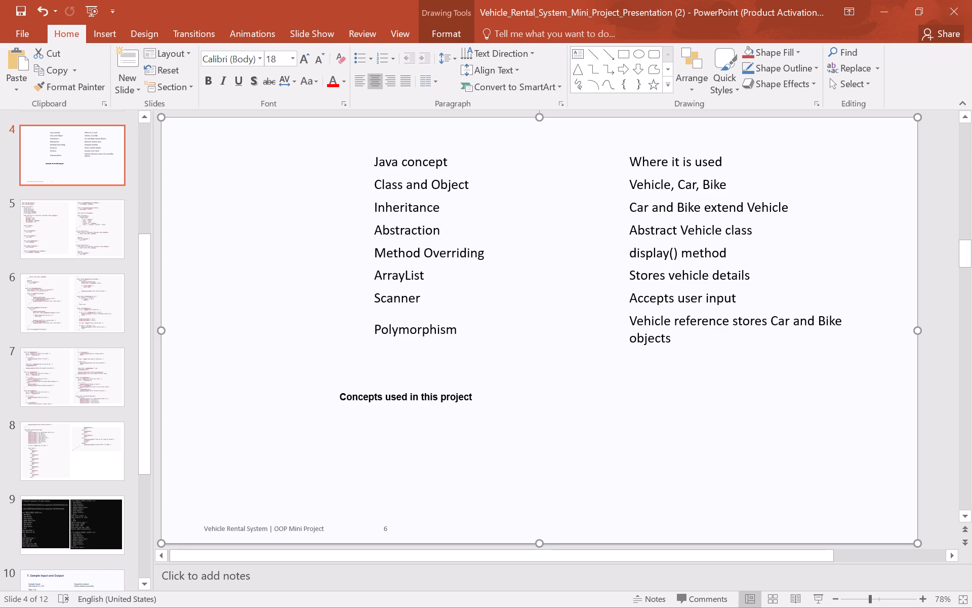
Stretch the "Method Overriding" row of the table downward.
click(579, 265)
drag(579, 265, 583, 354)
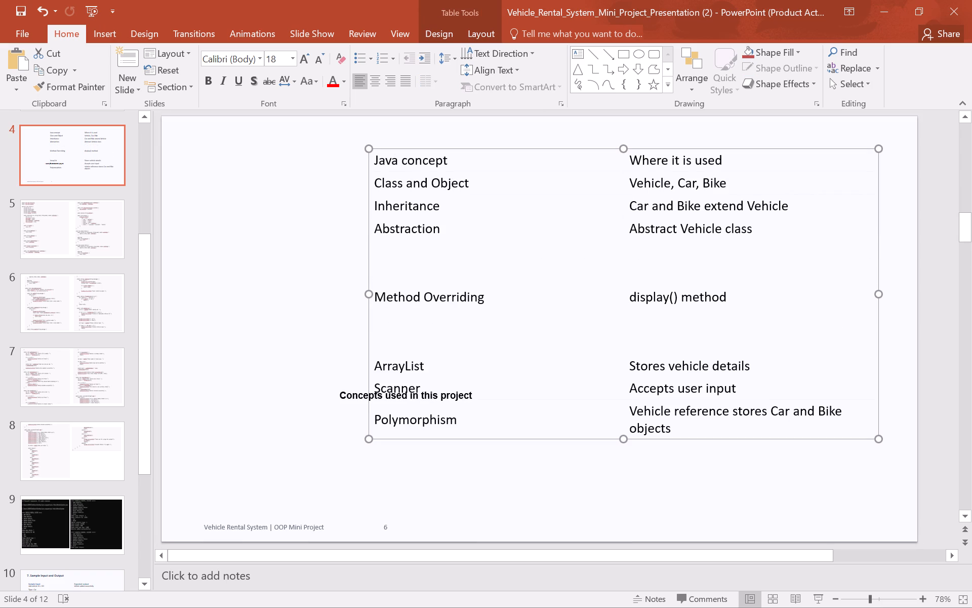
Reduce the table's overall height from its bottom edge to tighten the stretched "Method Overriding" row.
drag(570, 447, 571, 406)
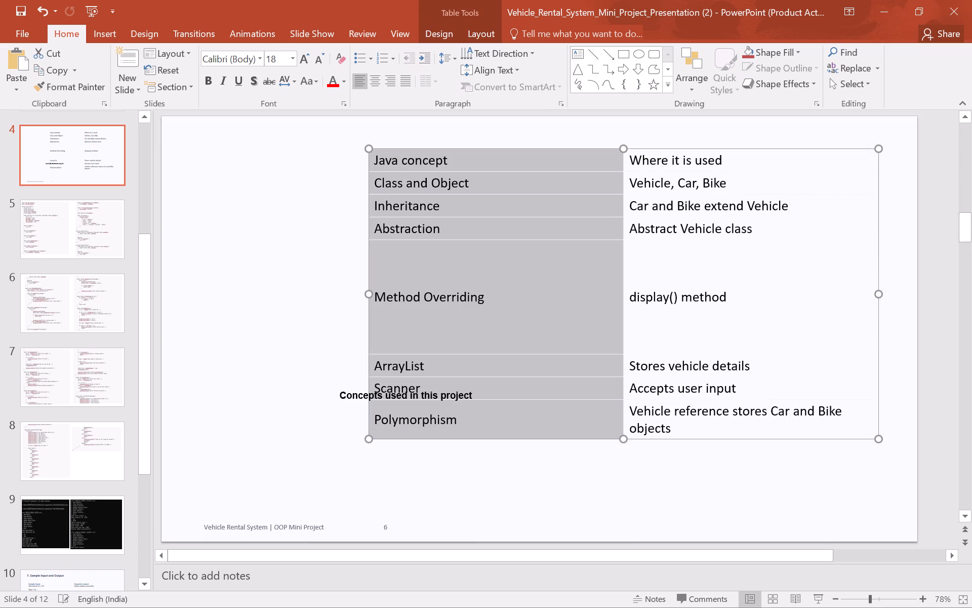
drag(571, 406, 571, 384)
drag(625, 442, 608, 355)
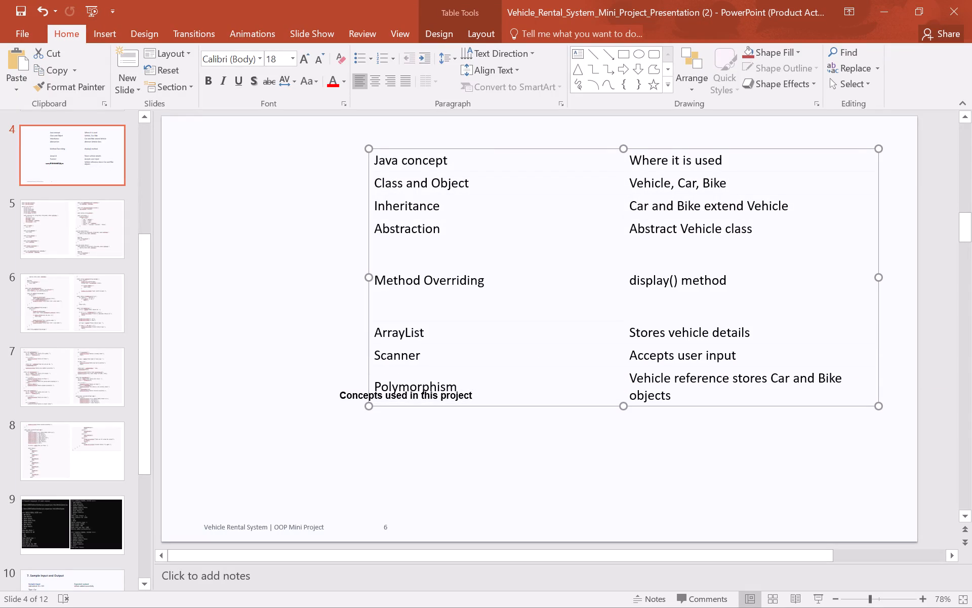
drag(539, 372, 528, 306)
drag(528, 306, 528, 304)
drag(543, 372, 541, 324)
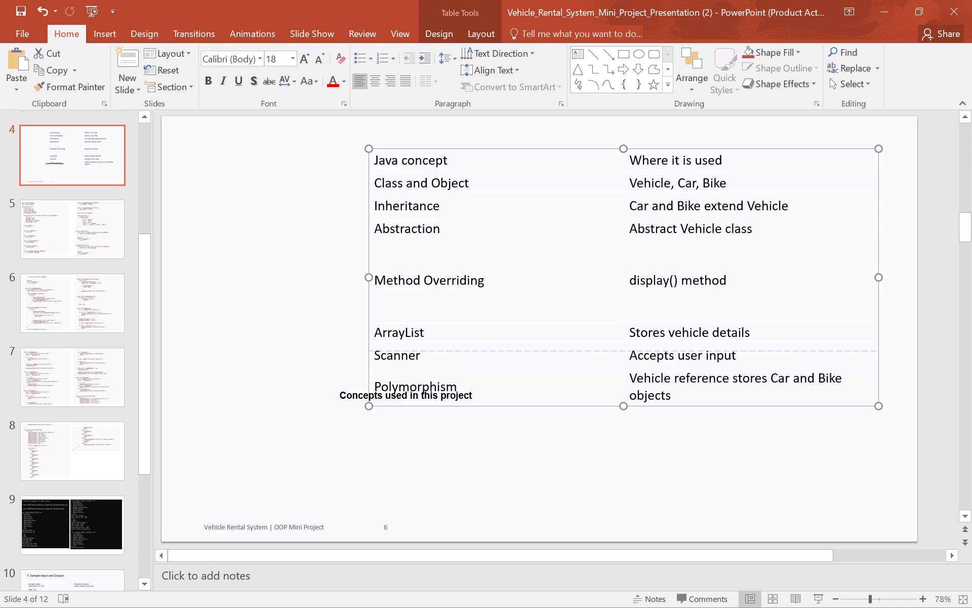
drag(541, 324, 540, 294)
drag(535, 368, 533, 307)
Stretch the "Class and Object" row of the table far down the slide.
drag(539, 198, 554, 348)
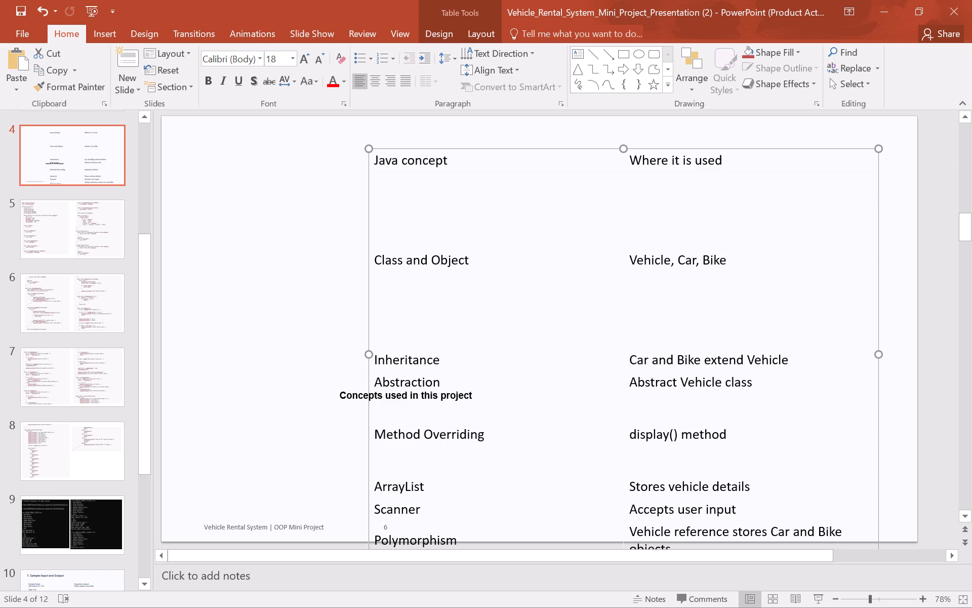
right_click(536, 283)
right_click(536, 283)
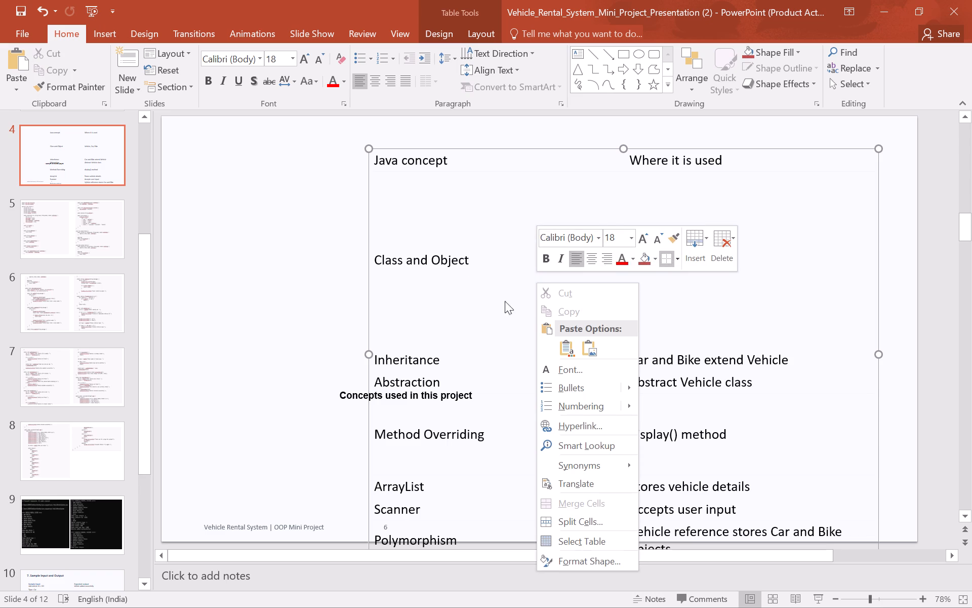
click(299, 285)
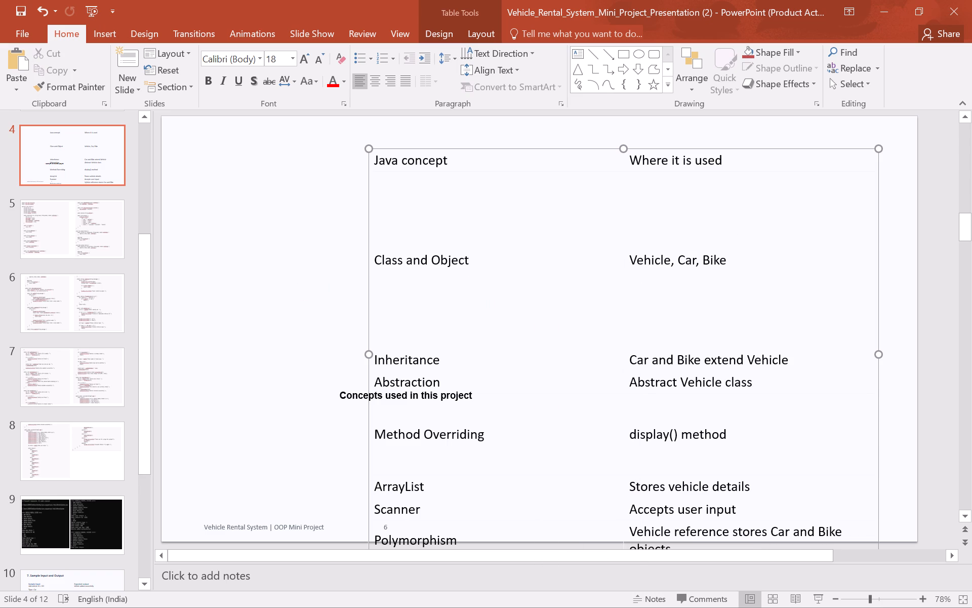
Move the whole table down and to the left, towards the middle of the slide.
drag(587, 150, 494, 203)
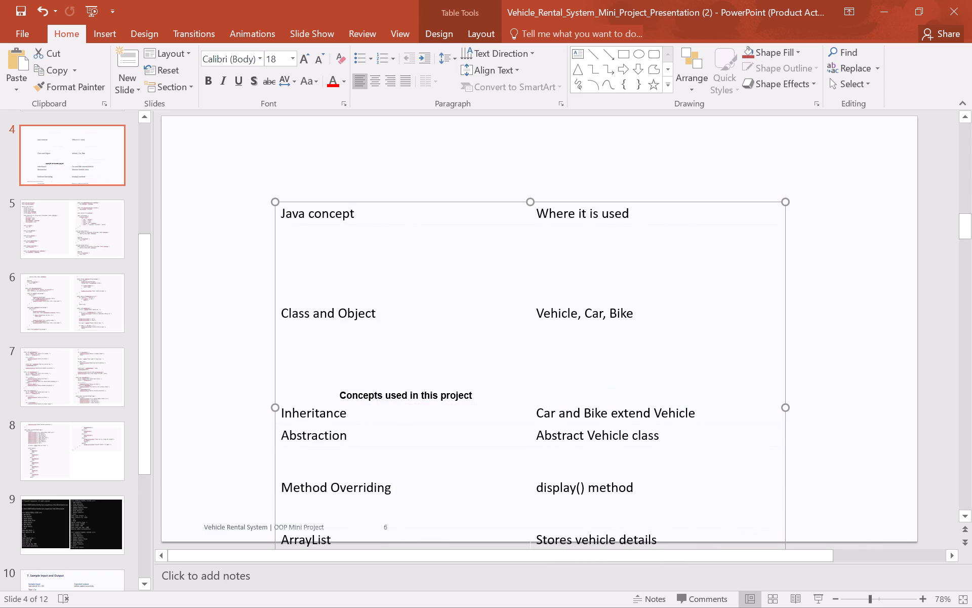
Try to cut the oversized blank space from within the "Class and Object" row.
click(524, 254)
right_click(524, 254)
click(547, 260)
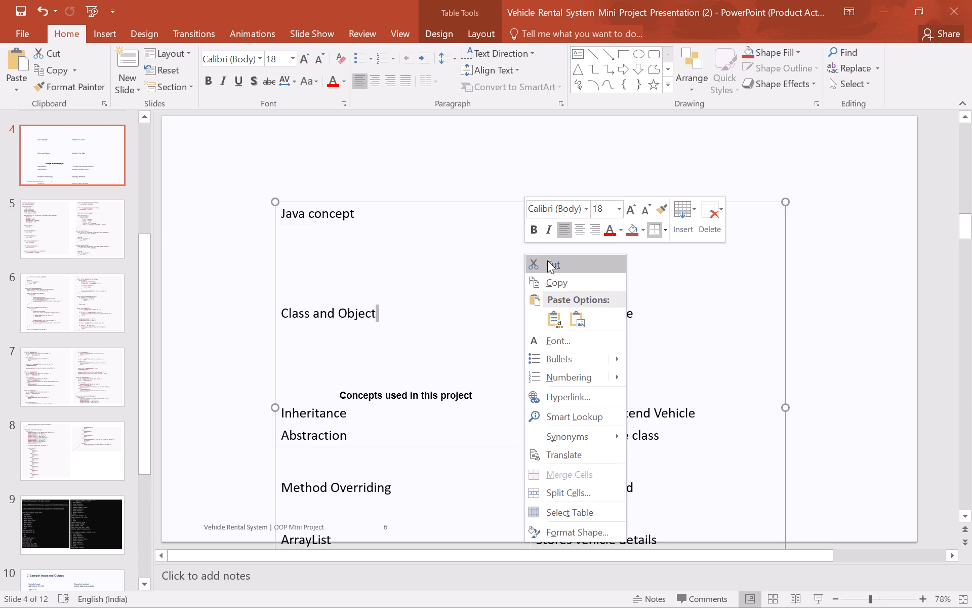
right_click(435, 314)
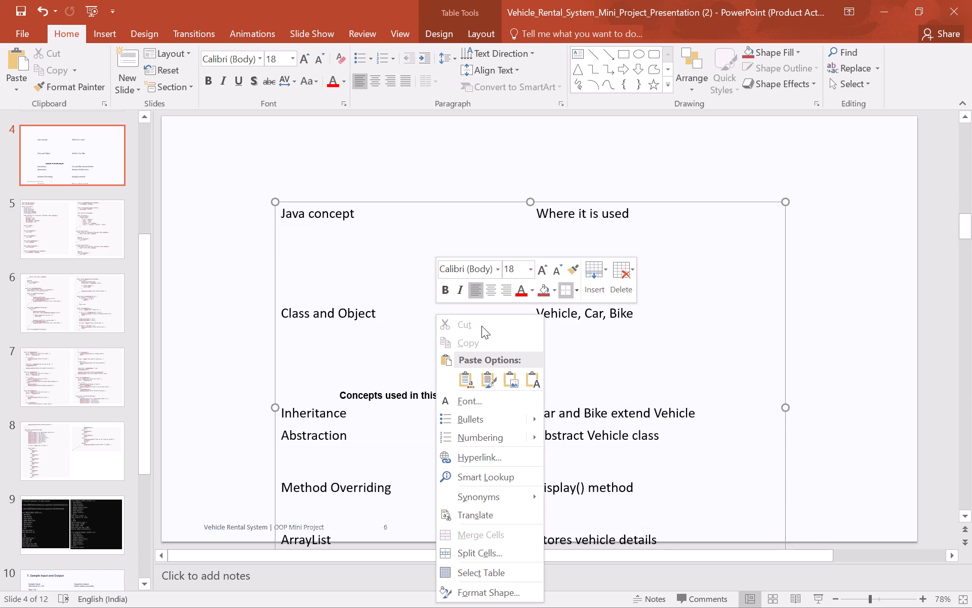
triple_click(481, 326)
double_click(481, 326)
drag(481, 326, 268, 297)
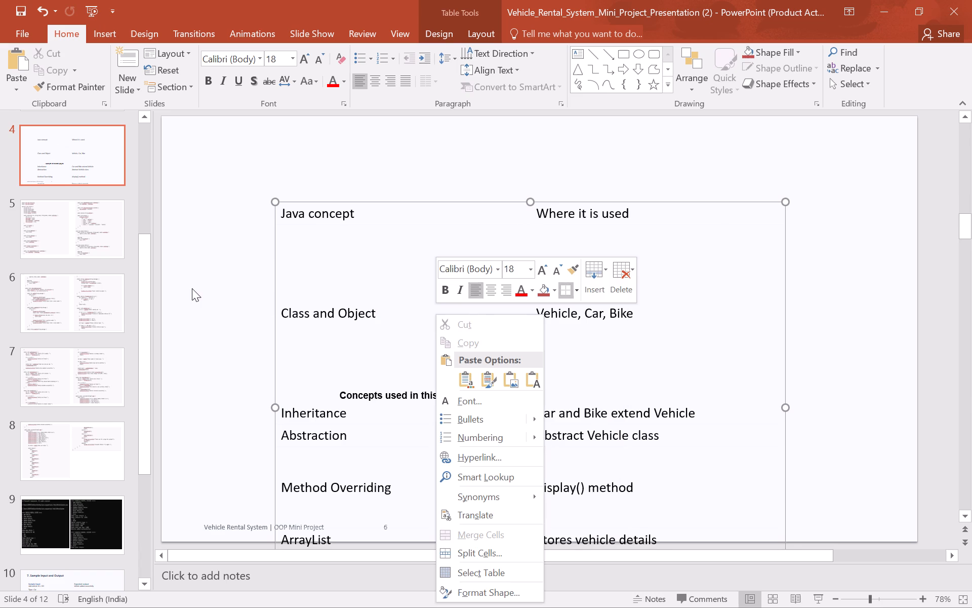
Cut the slide-sized background shape from slide 4.
click(192, 288)
right_click(360, 167)
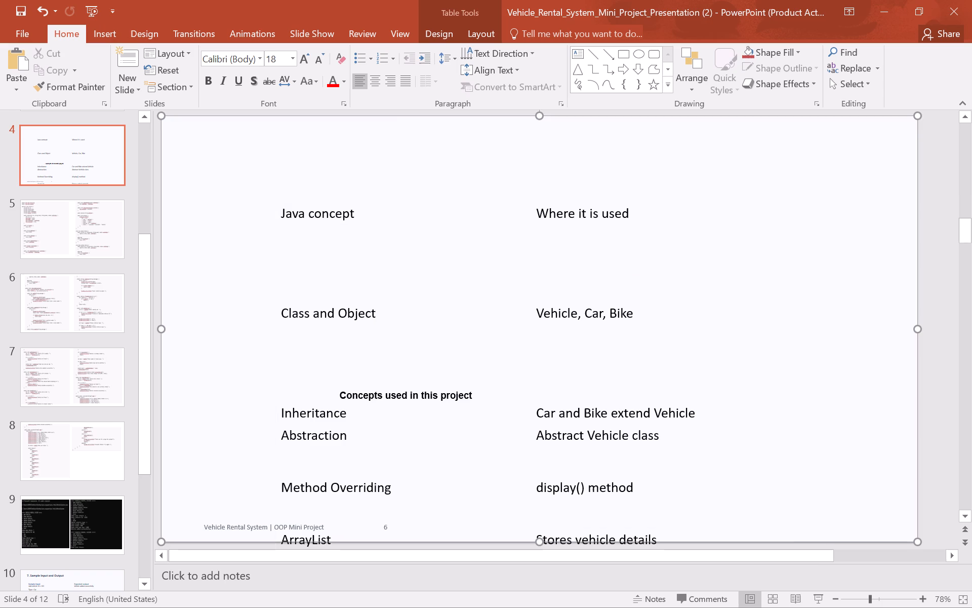
click(385, 174)
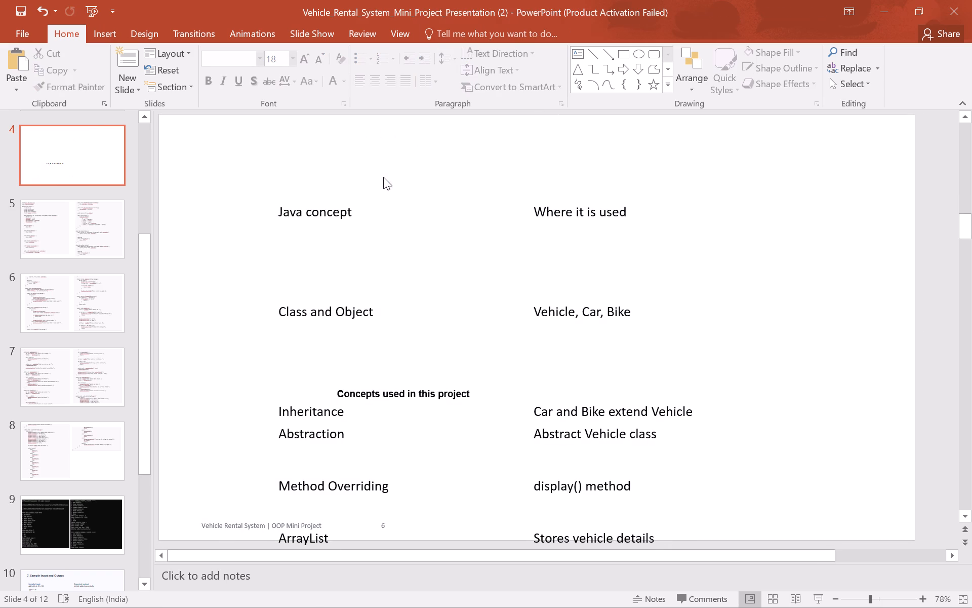
Cut the entire "Class and Object" row from the table.
right_click(265, 260)
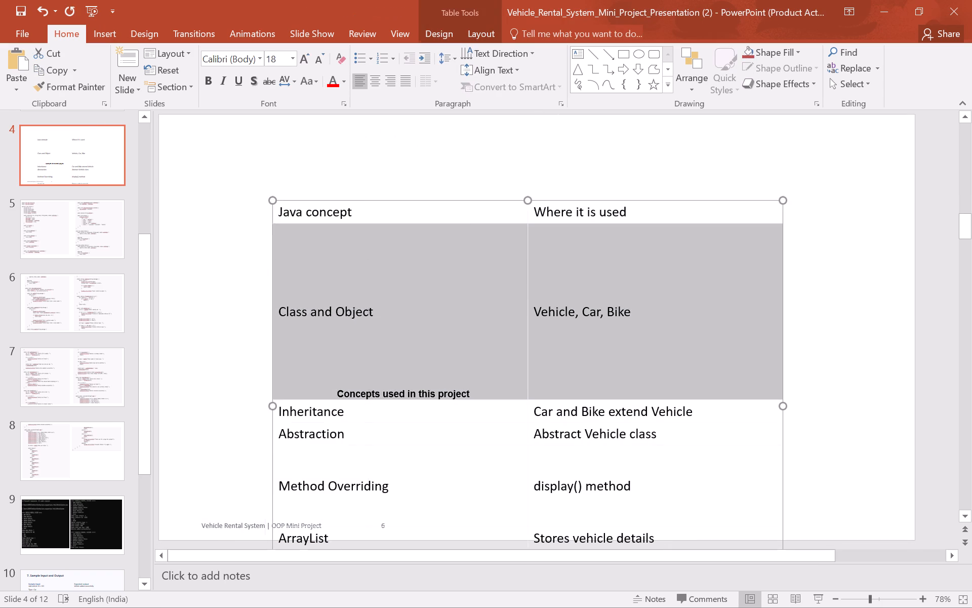
click(308, 271)
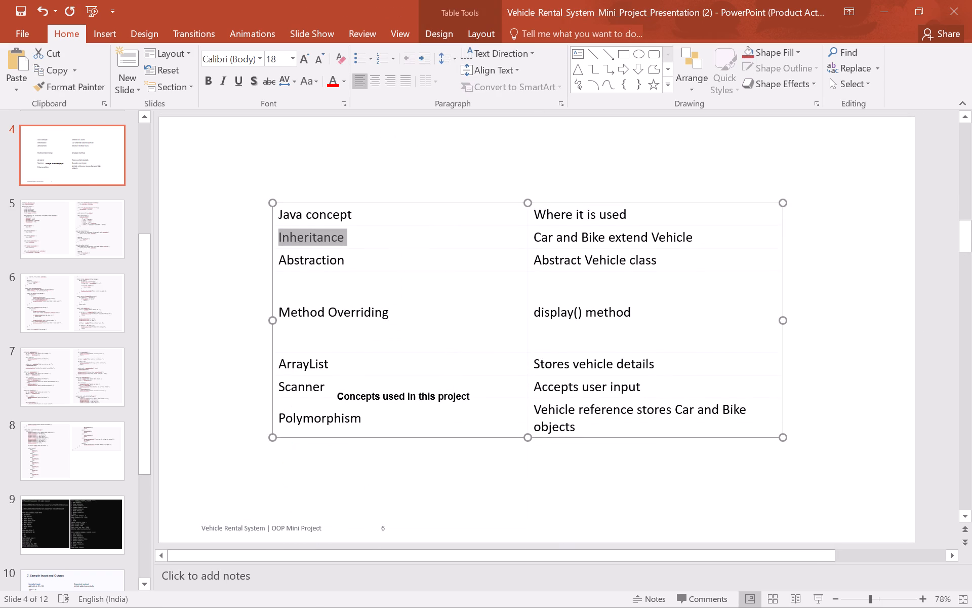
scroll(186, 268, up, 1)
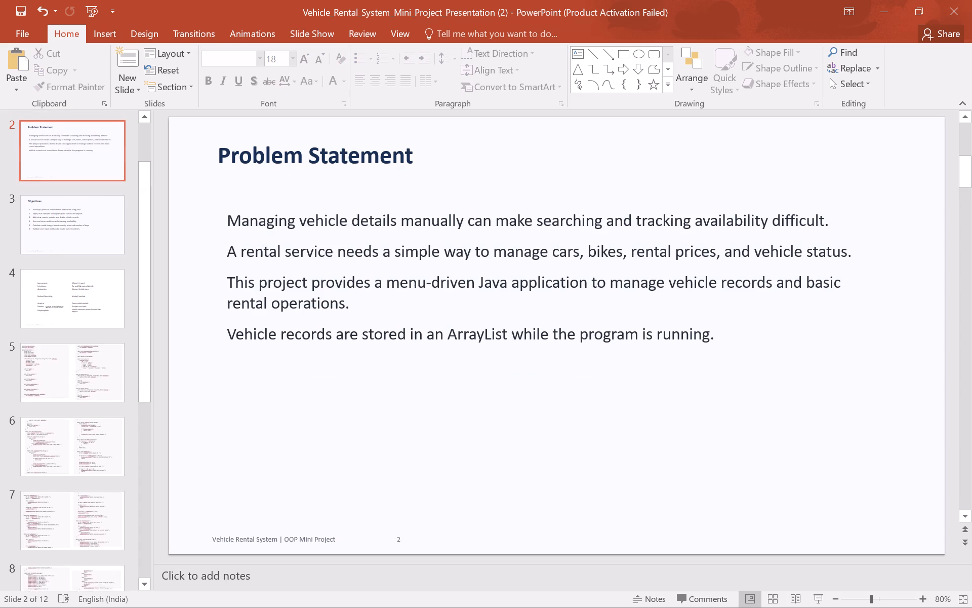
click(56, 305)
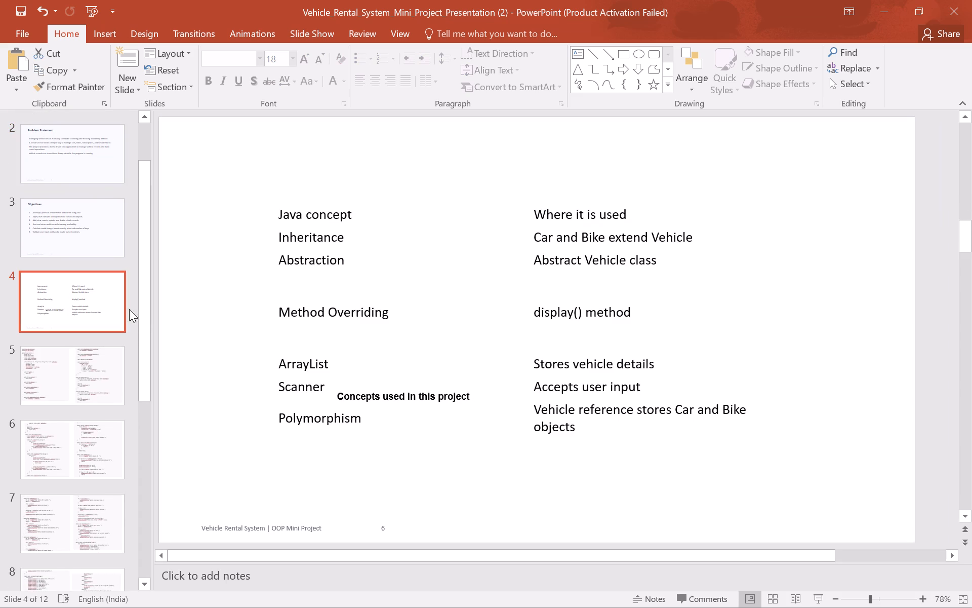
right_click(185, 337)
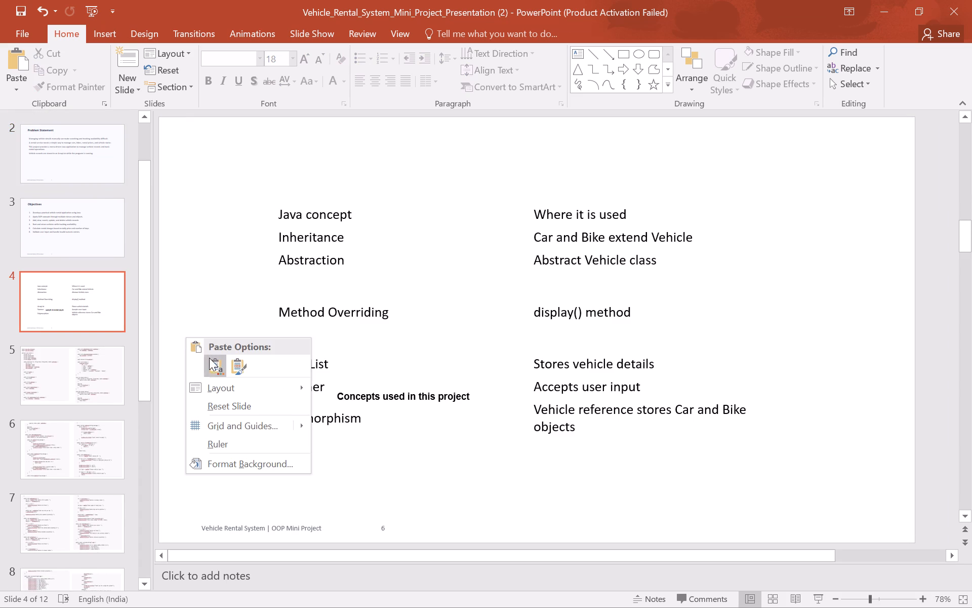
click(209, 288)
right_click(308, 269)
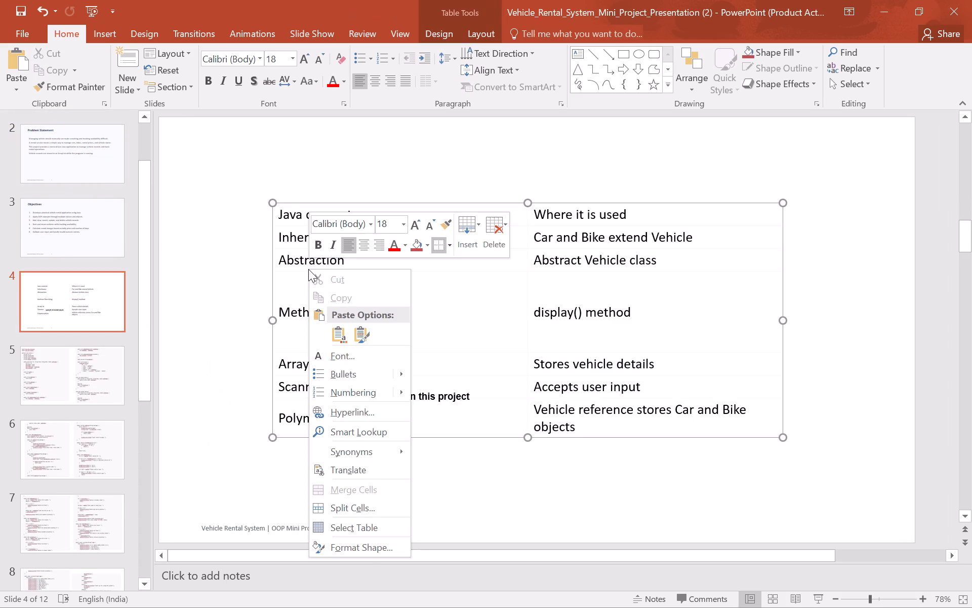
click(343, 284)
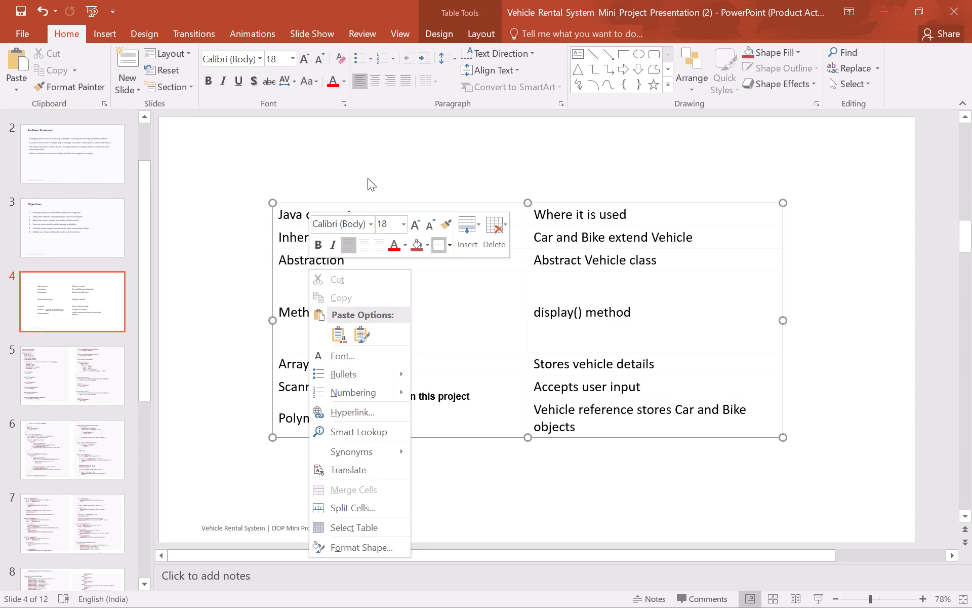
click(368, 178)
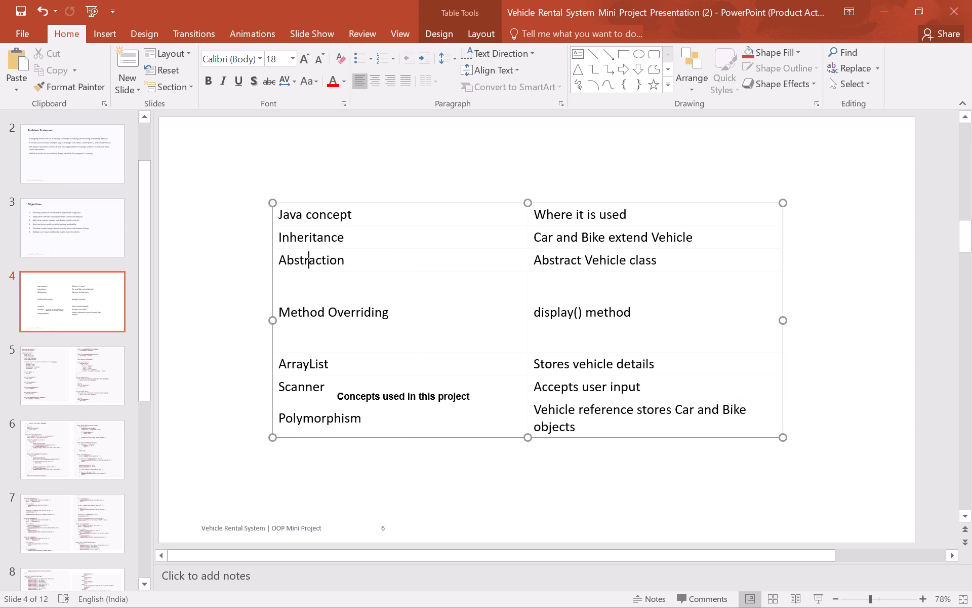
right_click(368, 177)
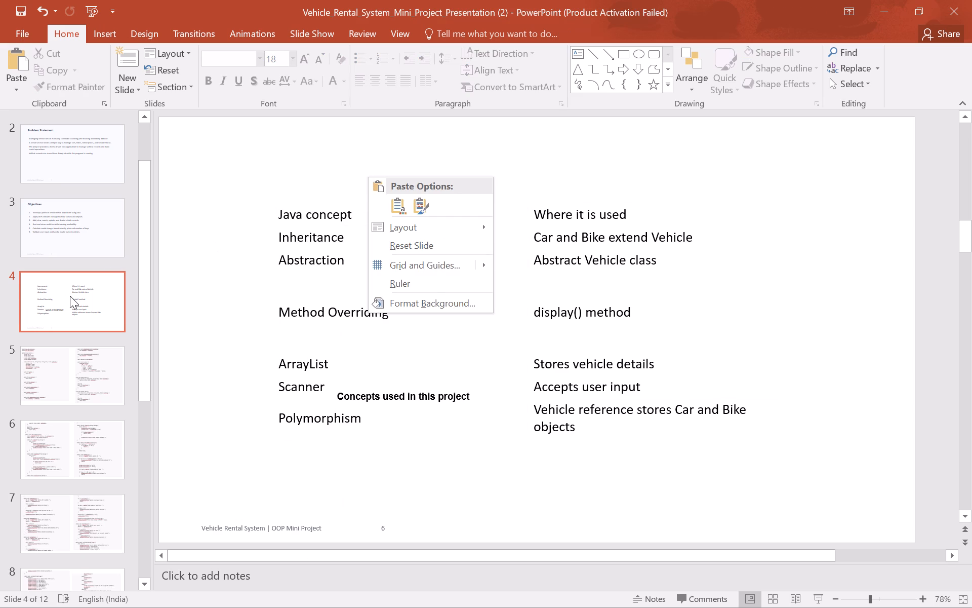
Cut the whole of slide 4, the one with the incomplete concepts table, from the presentation.
right_click(85, 299)
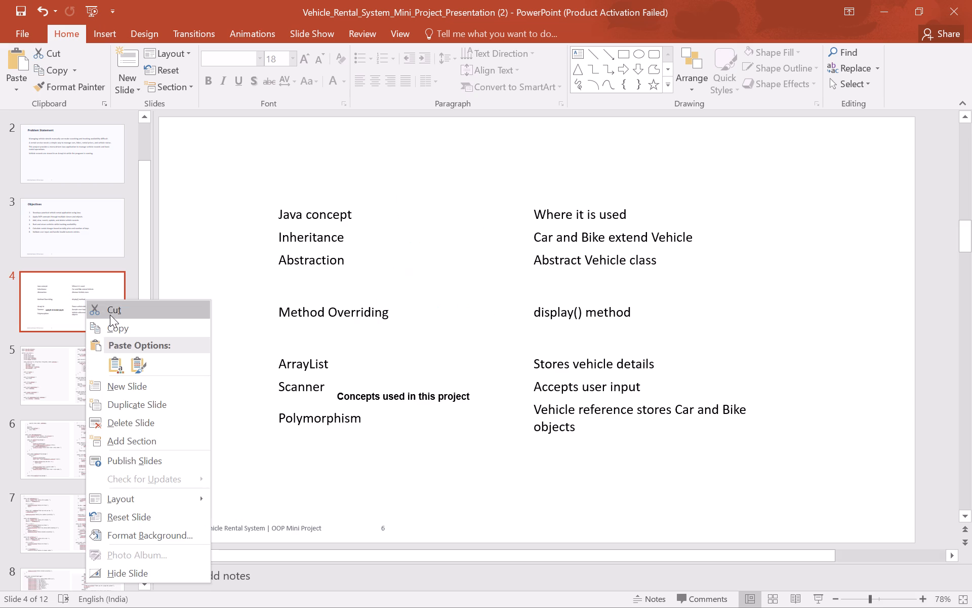
click(110, 315)
Insert a new blank slide directly after the Objectives slide.
click(79, 244)
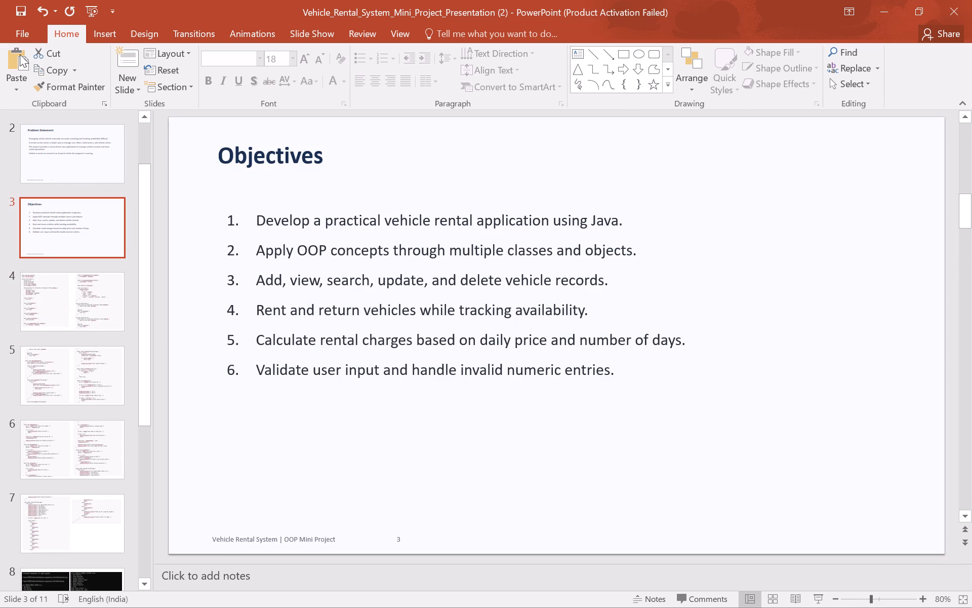
click(125, 68)
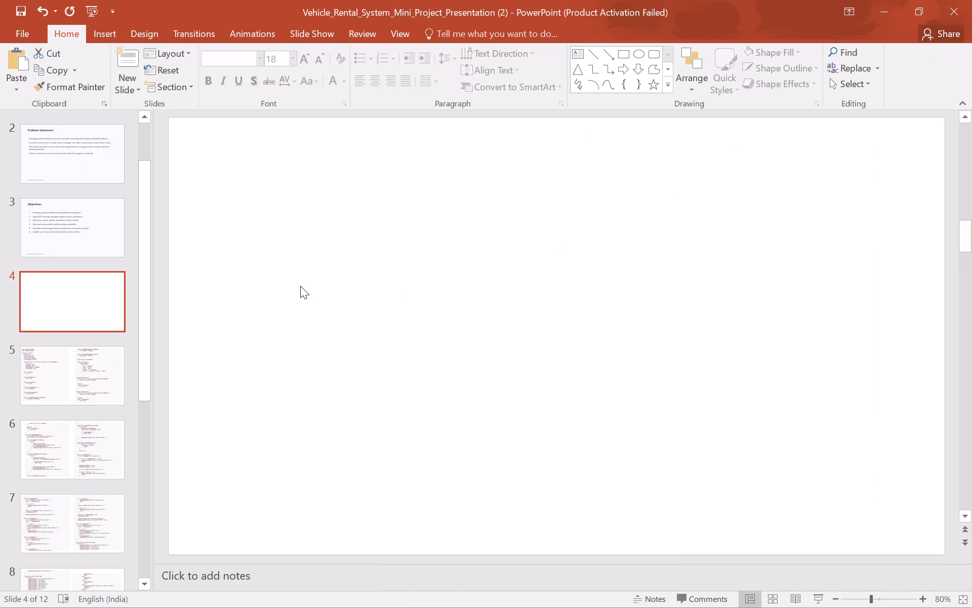
key(ctrl+v)
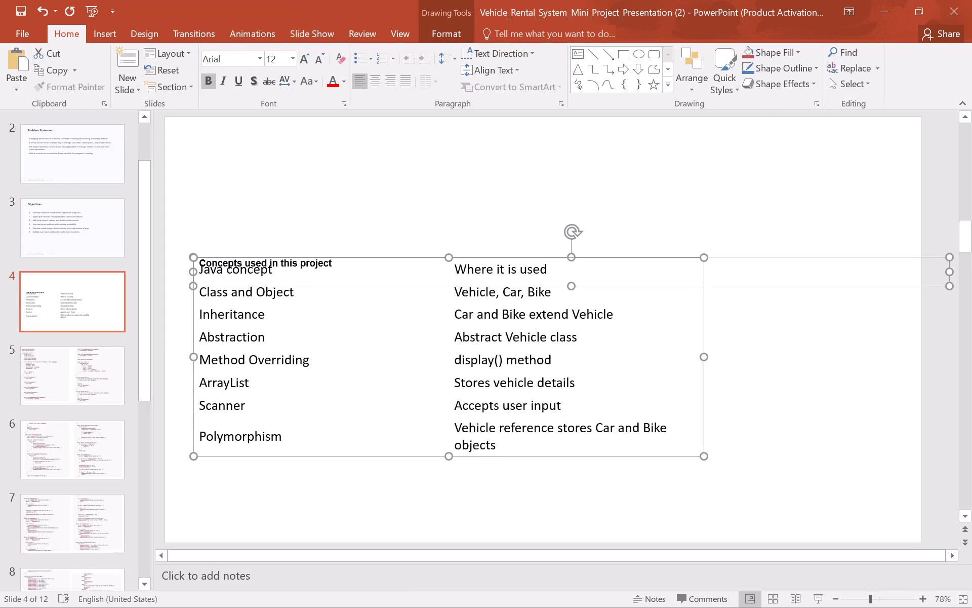
drag(476, 282, 512, 257)
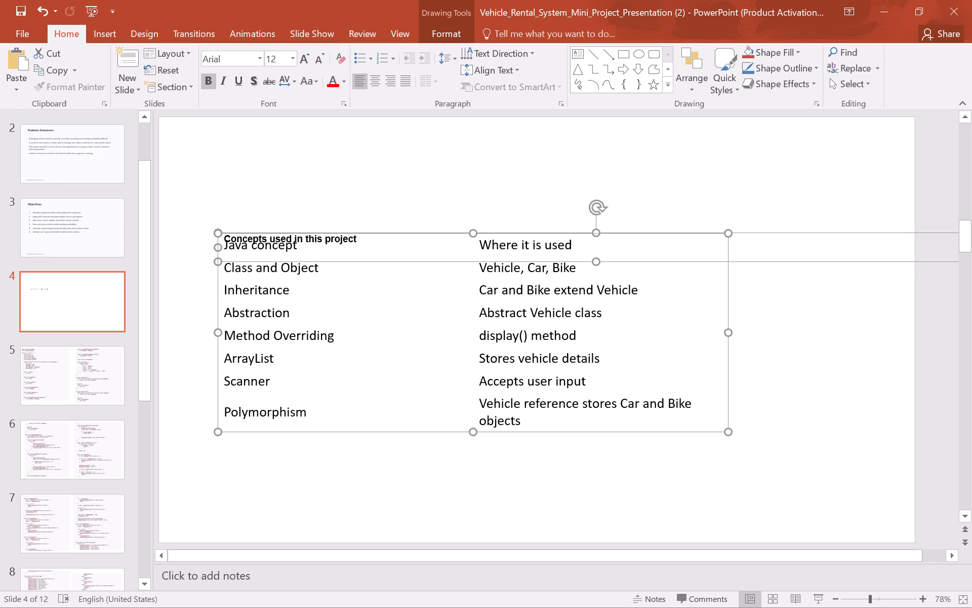
Copy the "Concepts used in this project" heading text and delete it from its box overlapping the table.
drag(356, 237, 237, 234)
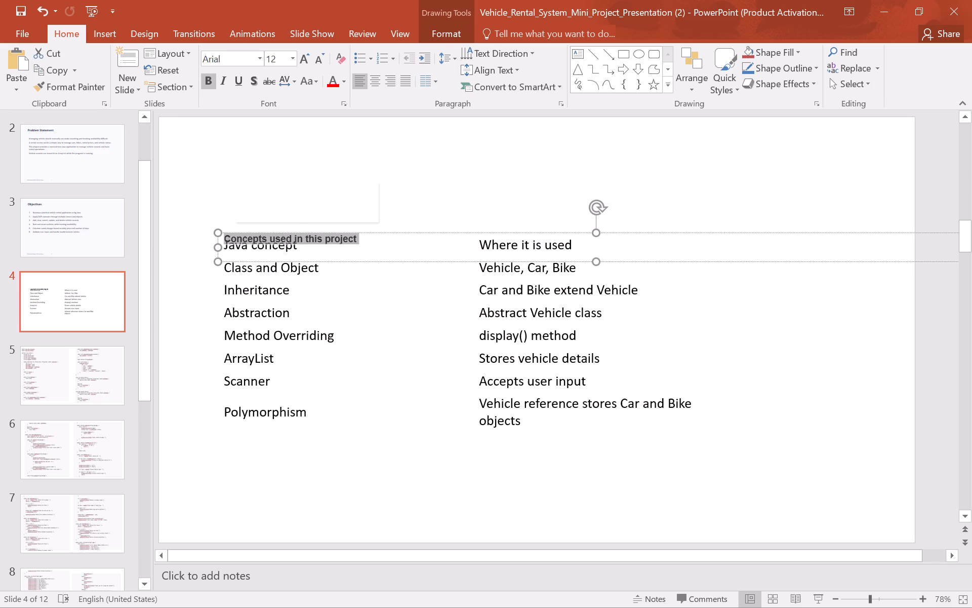
key(ctrl+c)
key(BackSpace)
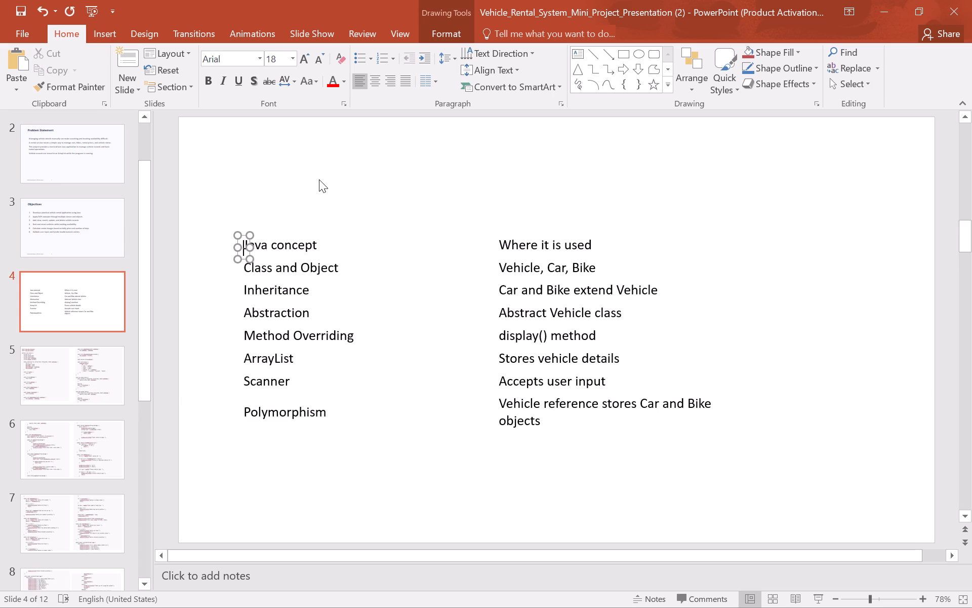
click(317, 180)
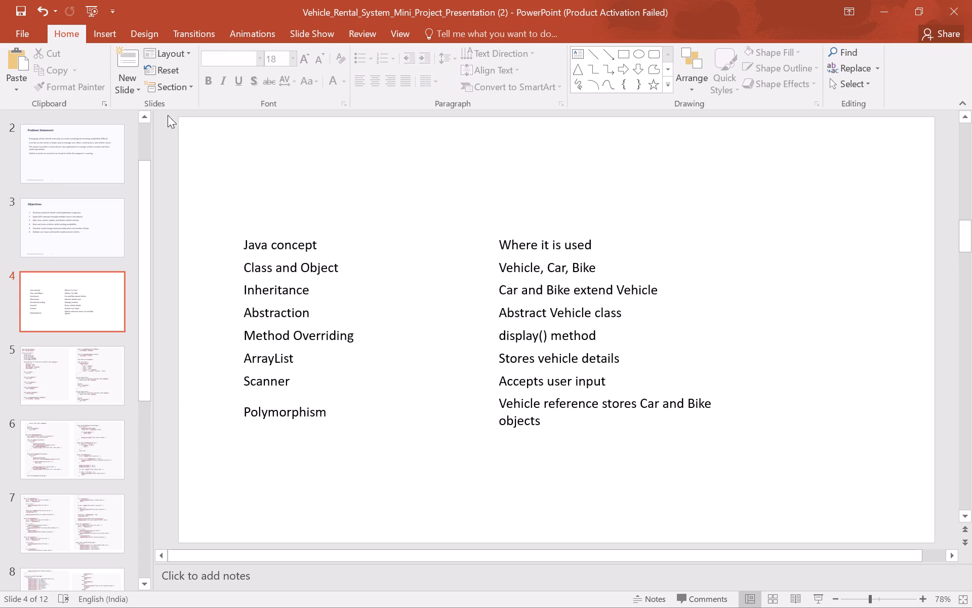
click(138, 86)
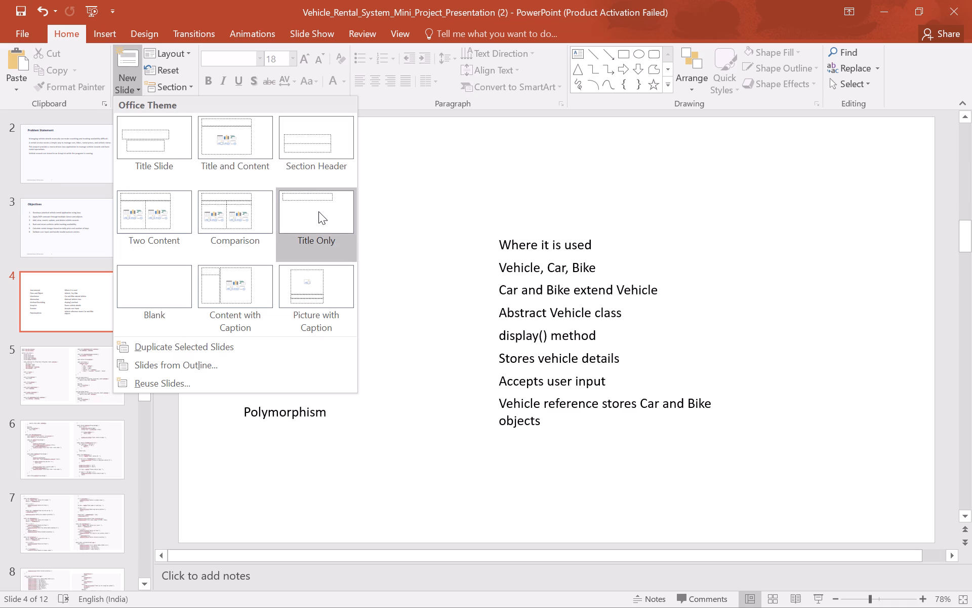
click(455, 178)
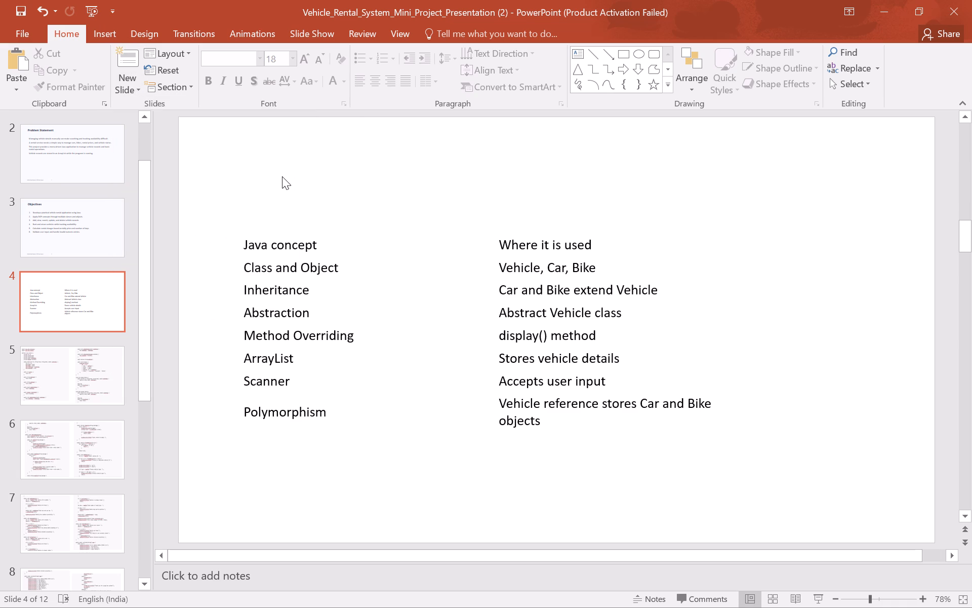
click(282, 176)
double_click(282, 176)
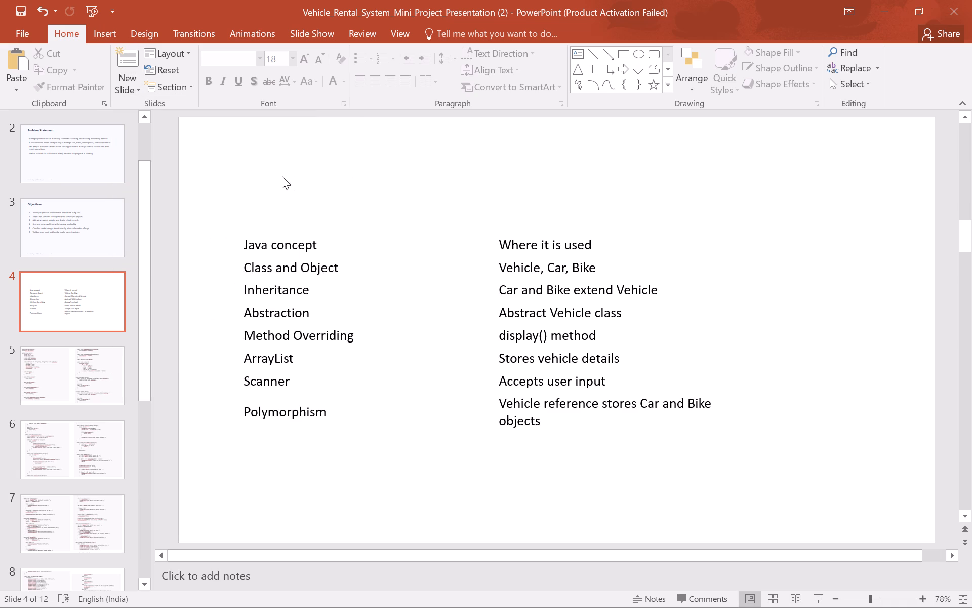
Paste the heading onto slide 4 as text only and place it above the table near the slide's upper-left corner.
right_click(278, 175)
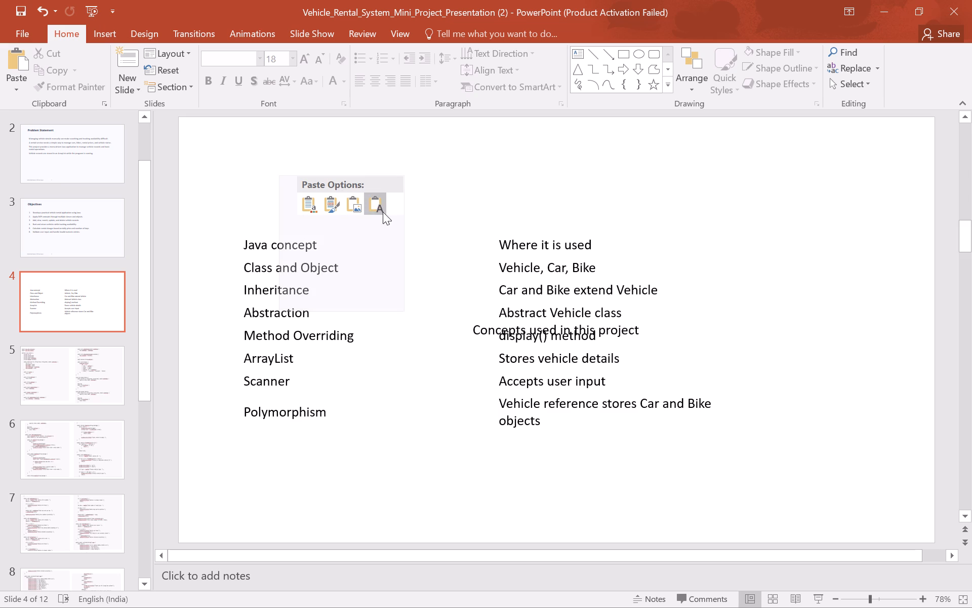
click(372, 203)
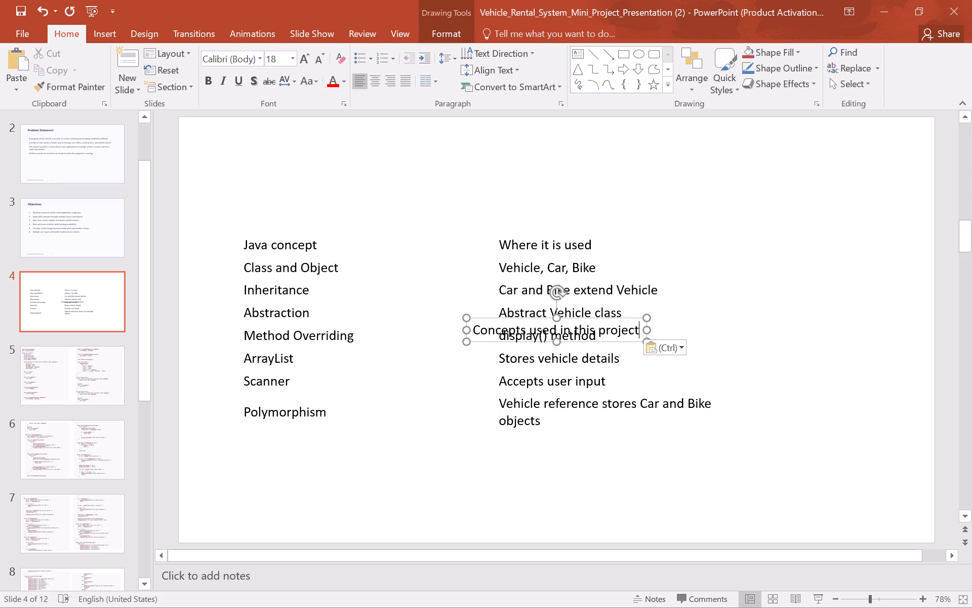
drag(520, 317, 266, 160)
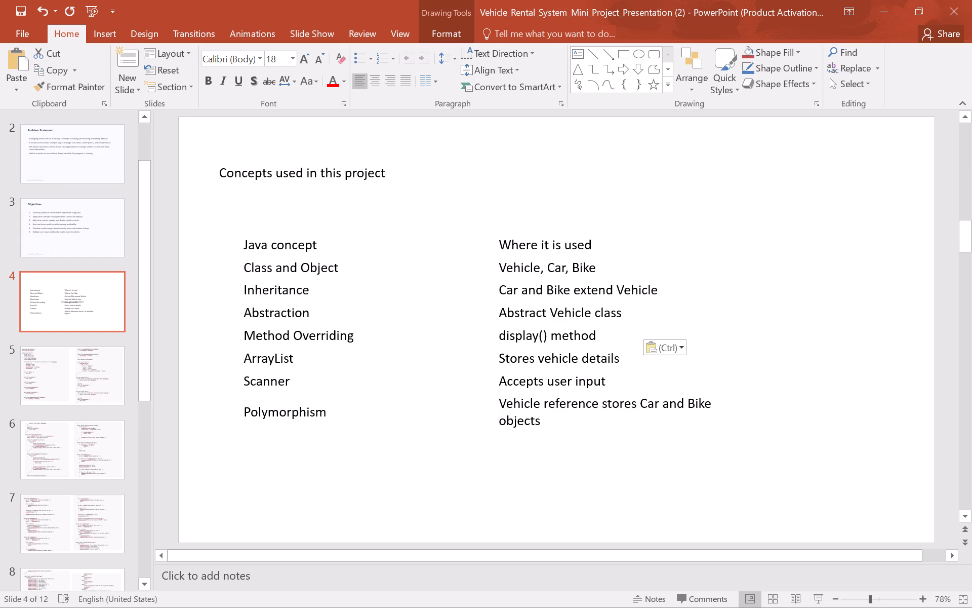
drag(266, 160, 261, 149)
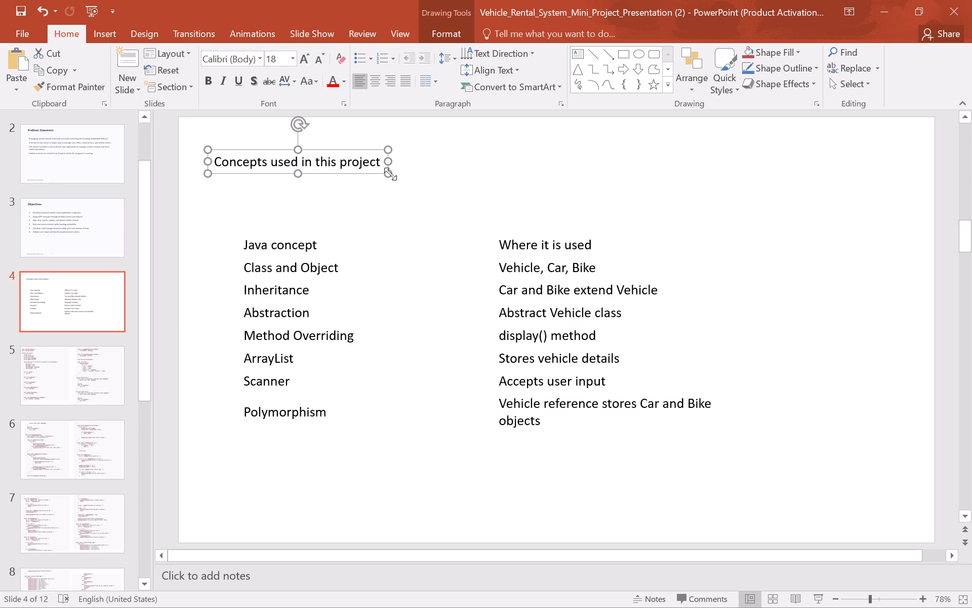
Widen the heading's text box to the right and try to make it taller.
drag(390, 174, 451, 188)
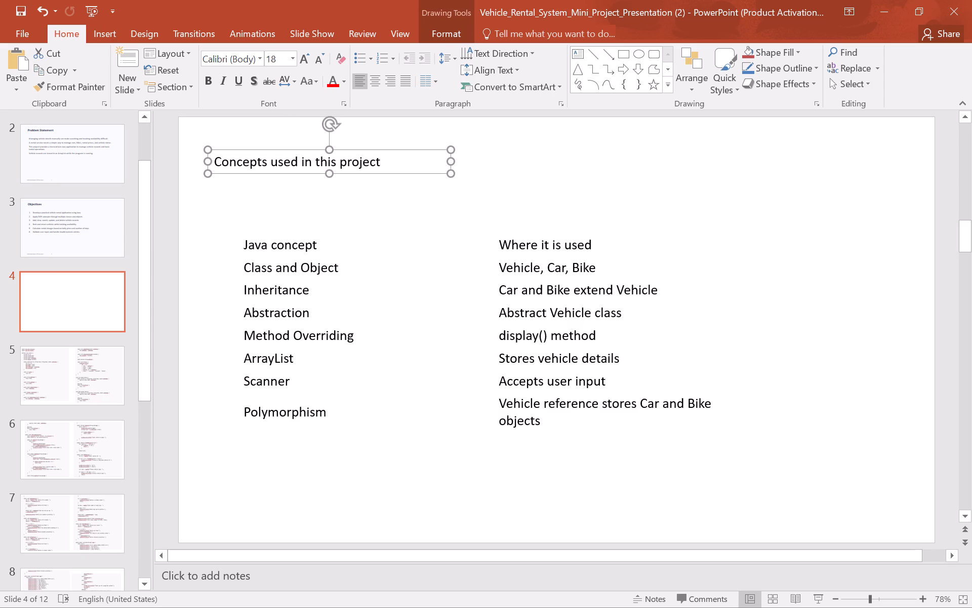
drag(329, 173, 333, 186)
drag(453, 163, 471, 161)
Stretch the table's top edge upward towards the heading to make the rows slightly taller.
click(456, 277)
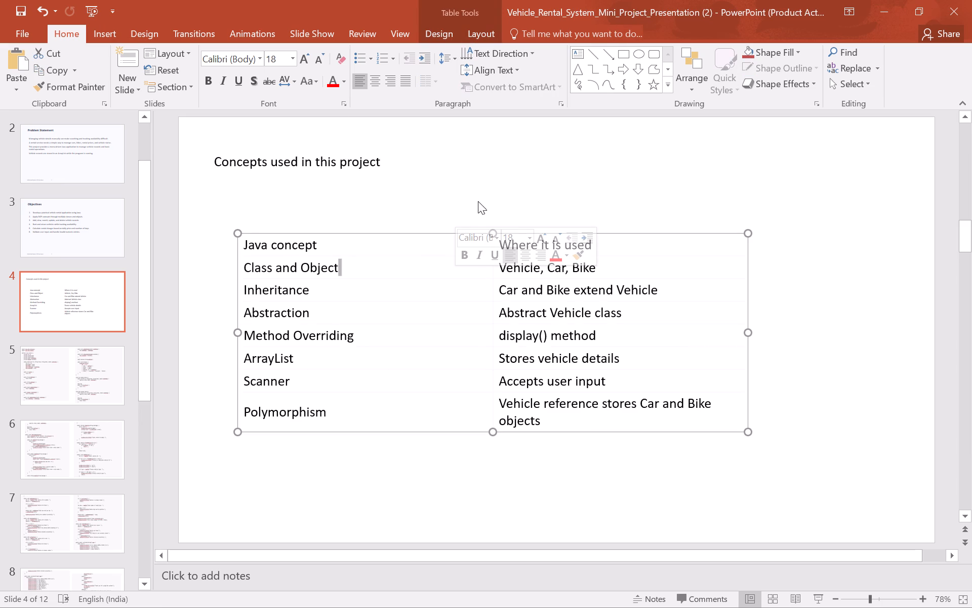
drag(497, 232, 497, 214)
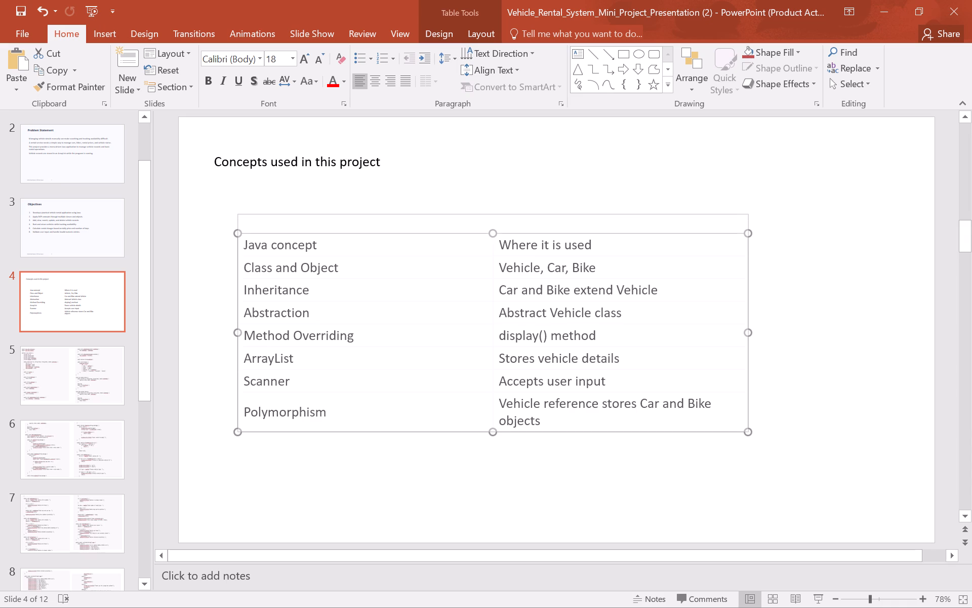
drag(497, 214, 497, 206)
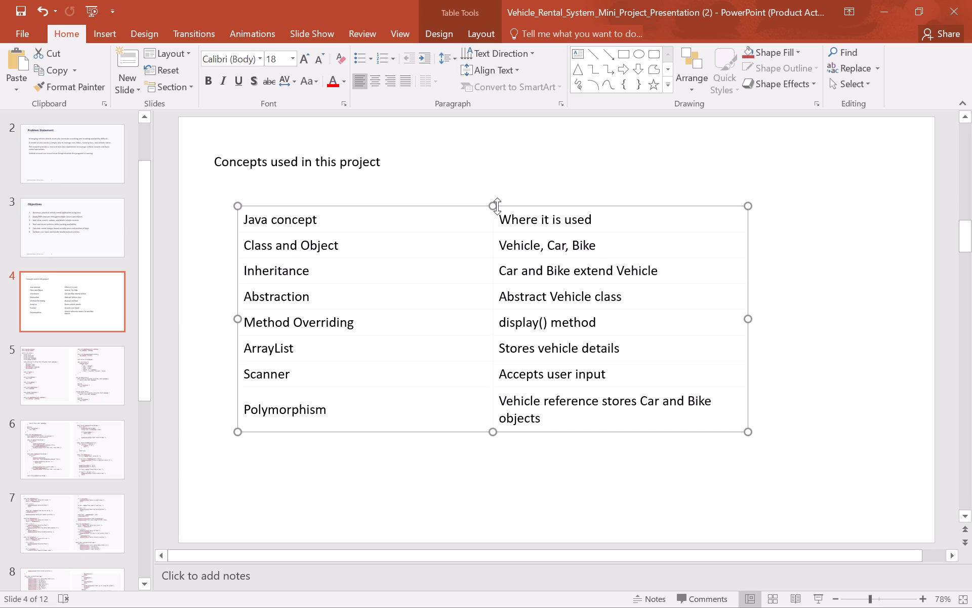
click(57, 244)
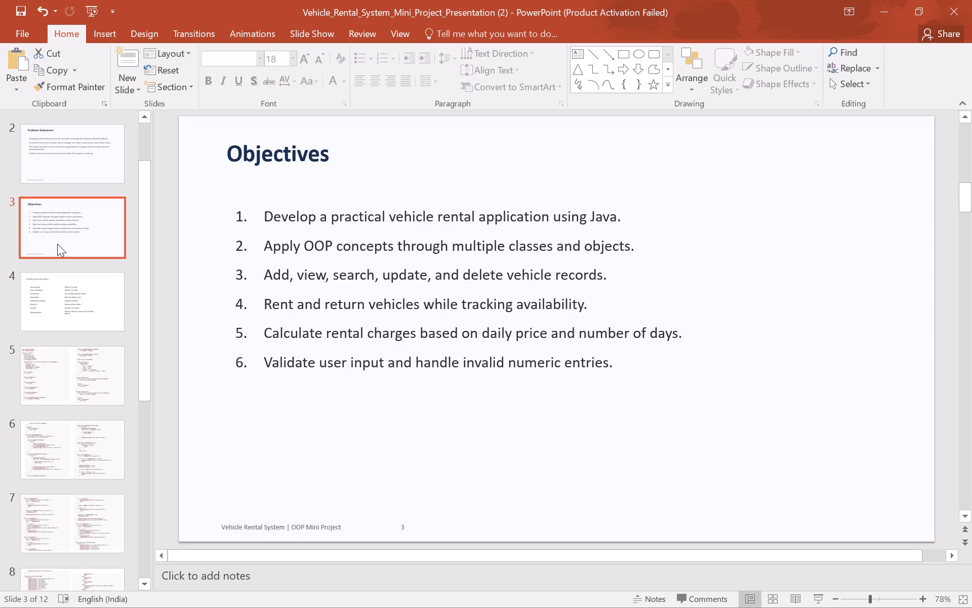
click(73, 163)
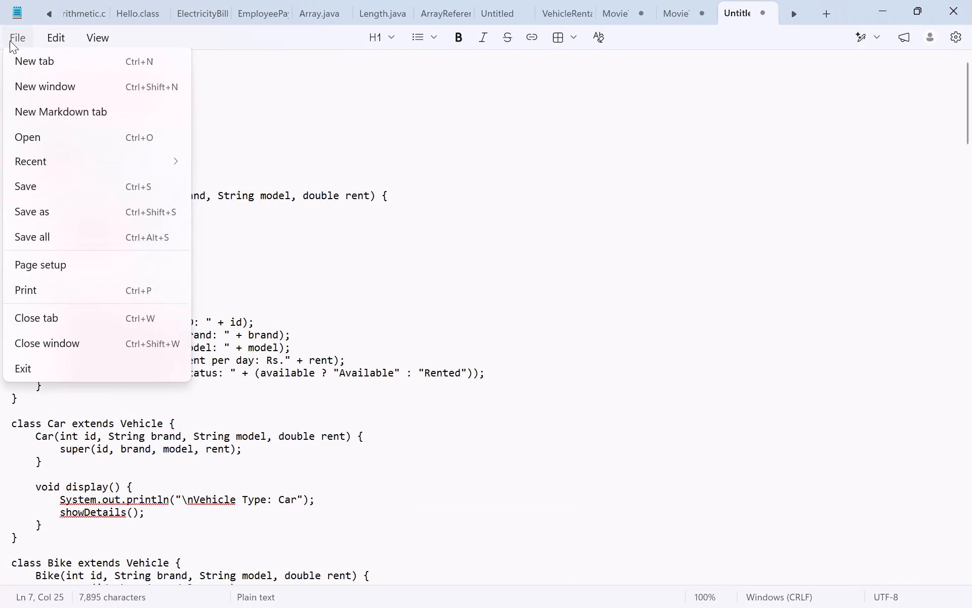
click(78, 209)
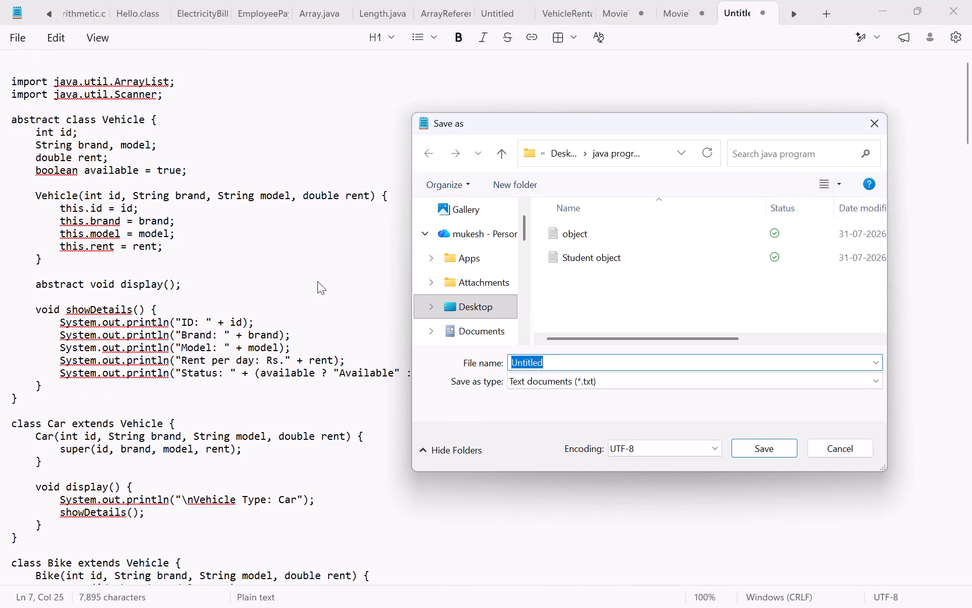
key(ctrl+v)
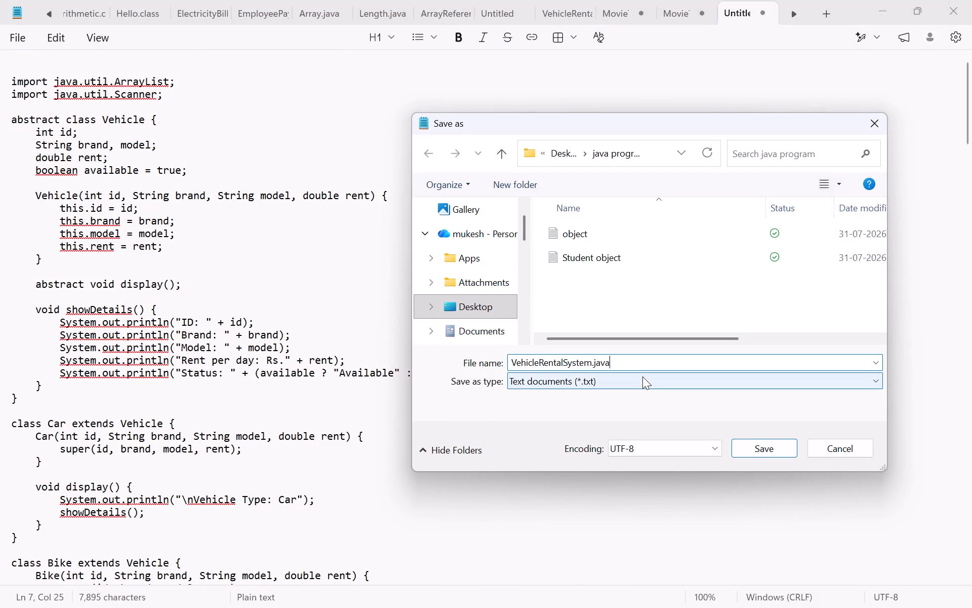
click(642, 376)
click(623, 416)
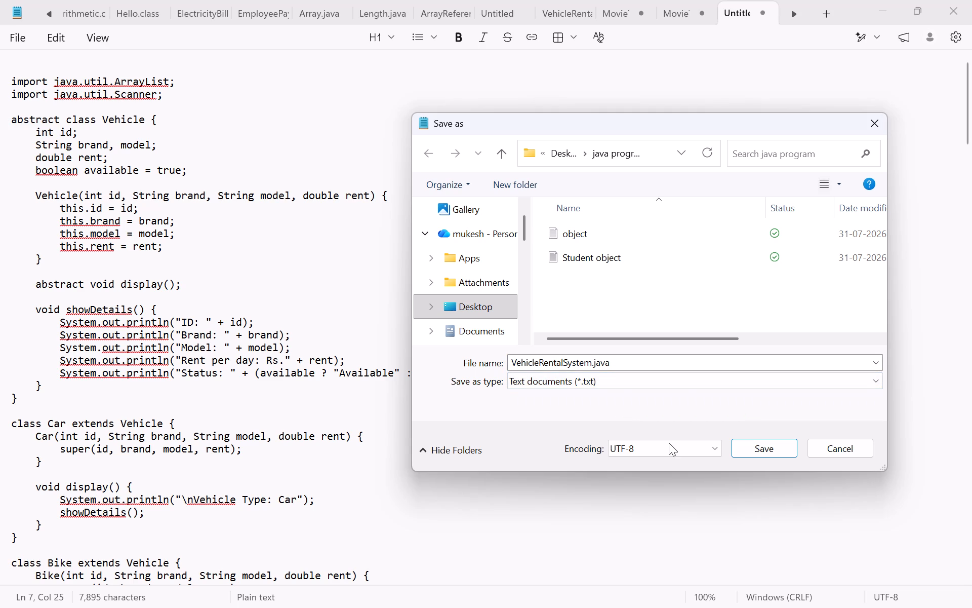
click(675, 381)
click(658, 405)
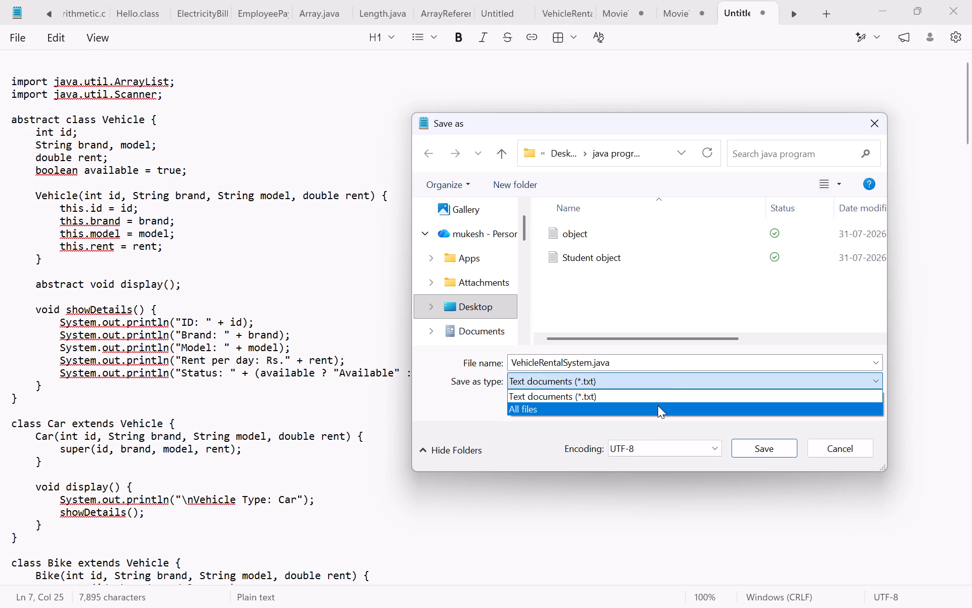
click(746, 448)
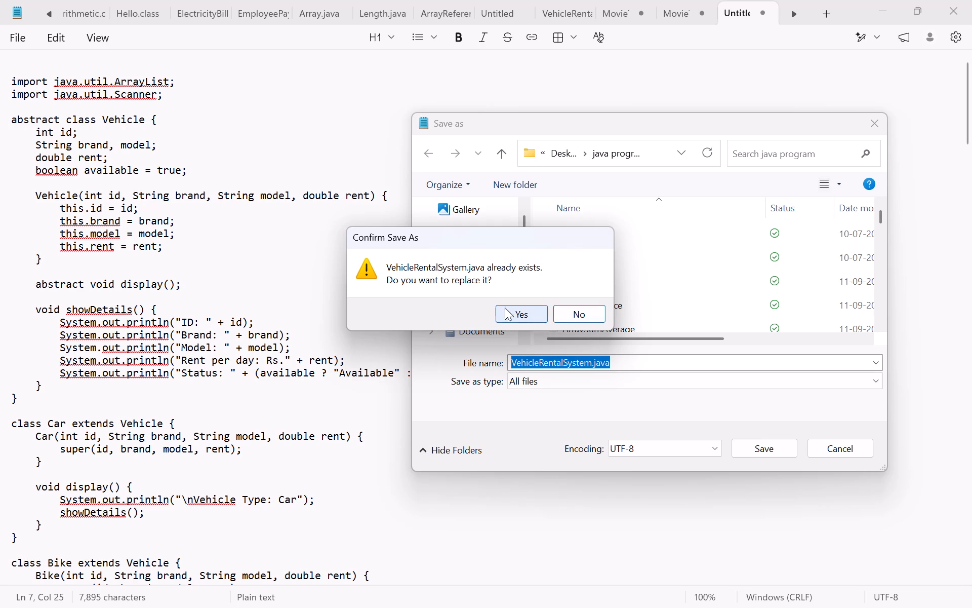
click(519, 311)
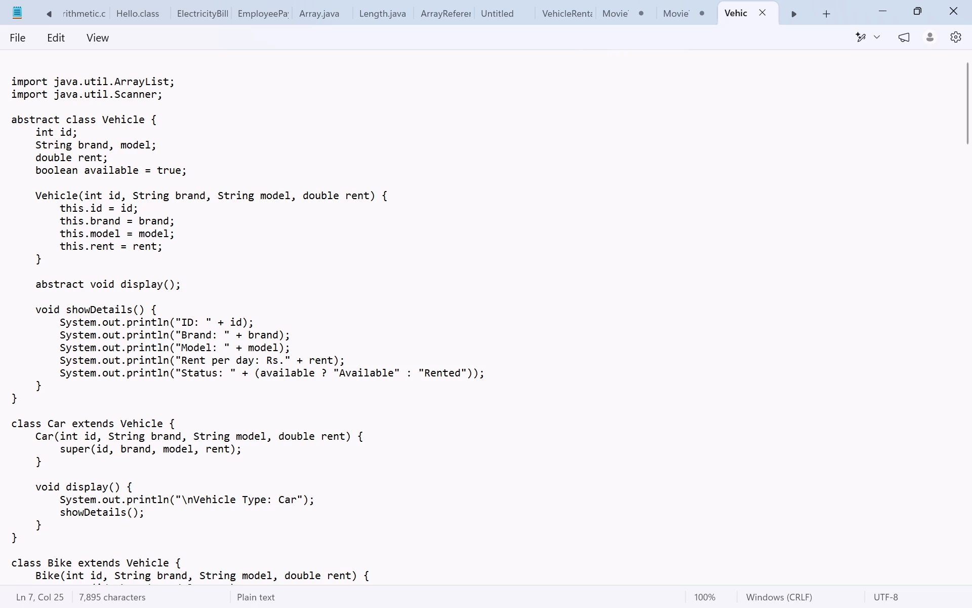
Switch to File Explorer and open the java program folder to locate the VehicleRentalSystem file.
click(876, 20)
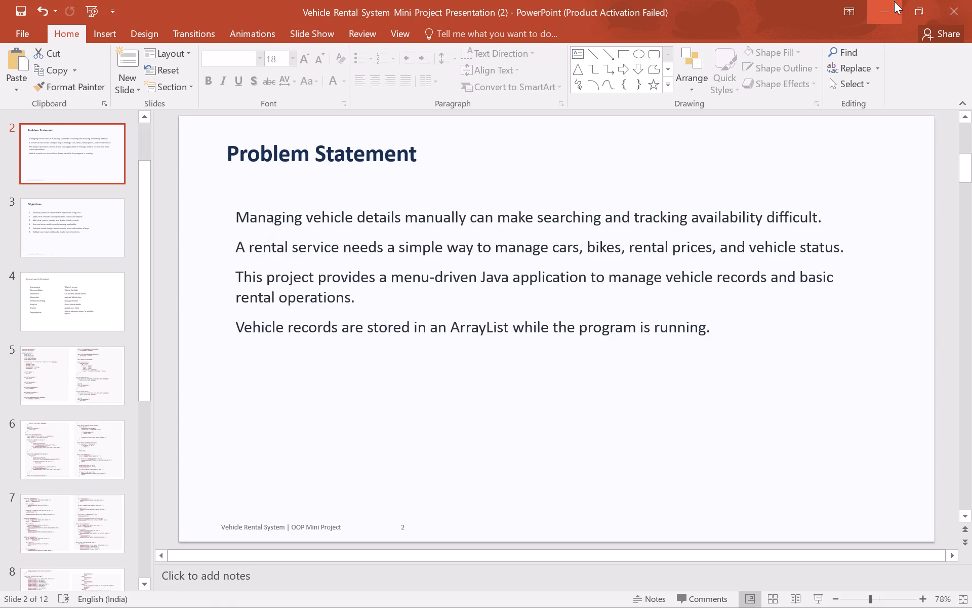
click(895, 0)
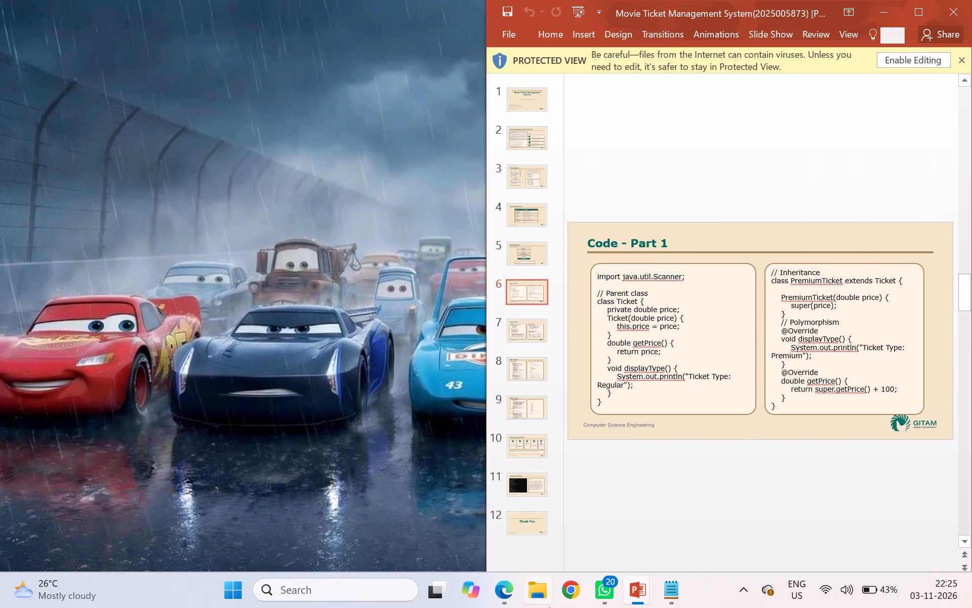
click(540, 596)
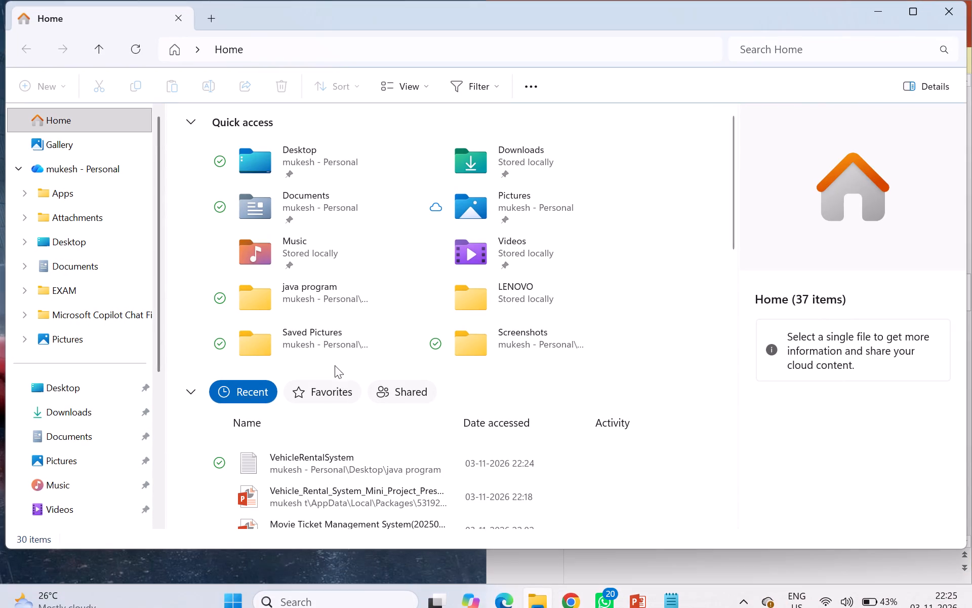
click(323, 462)
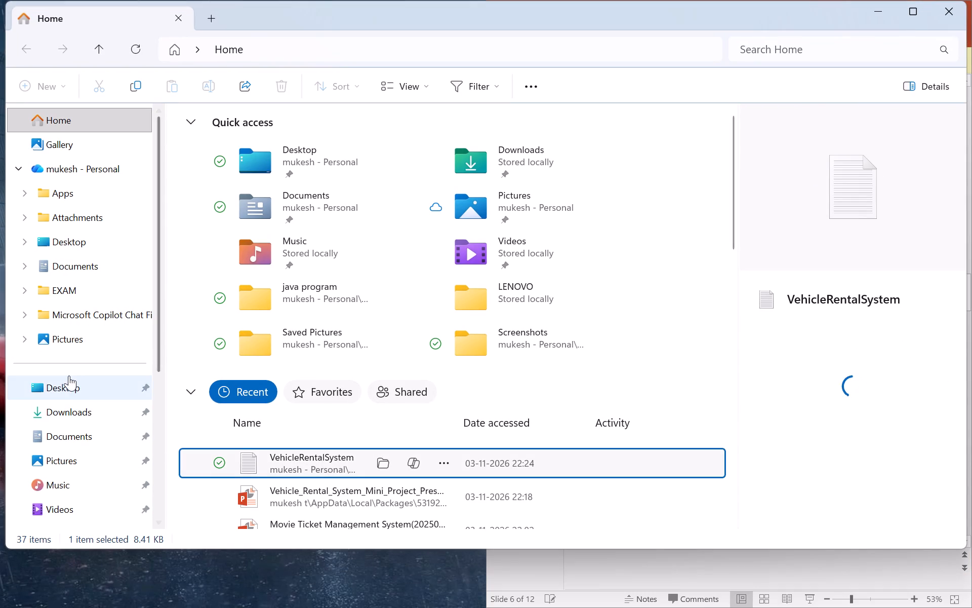
scroll(69, 375, down, 1)
scroll(67, 423, down, 1)
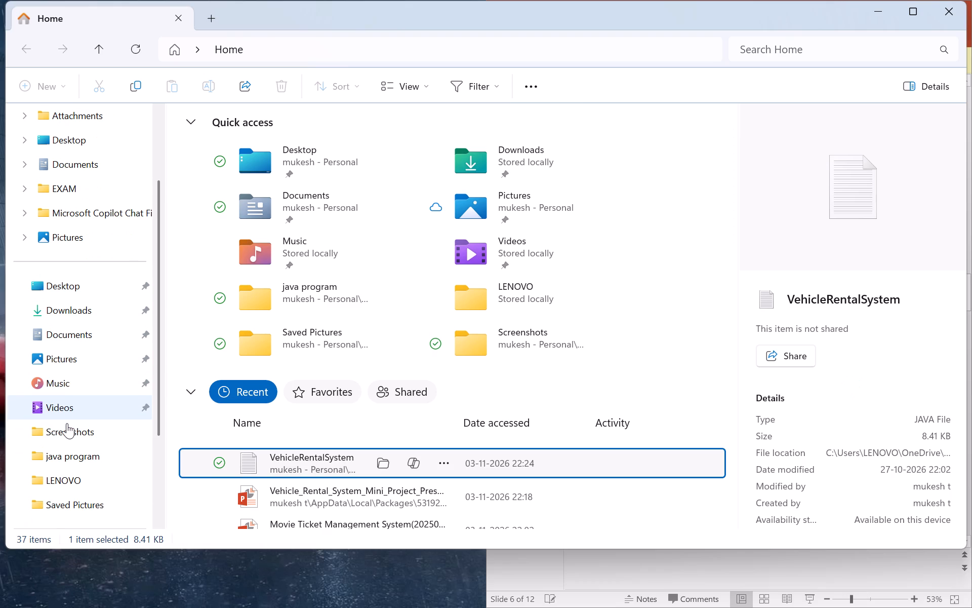
click(80, 468)
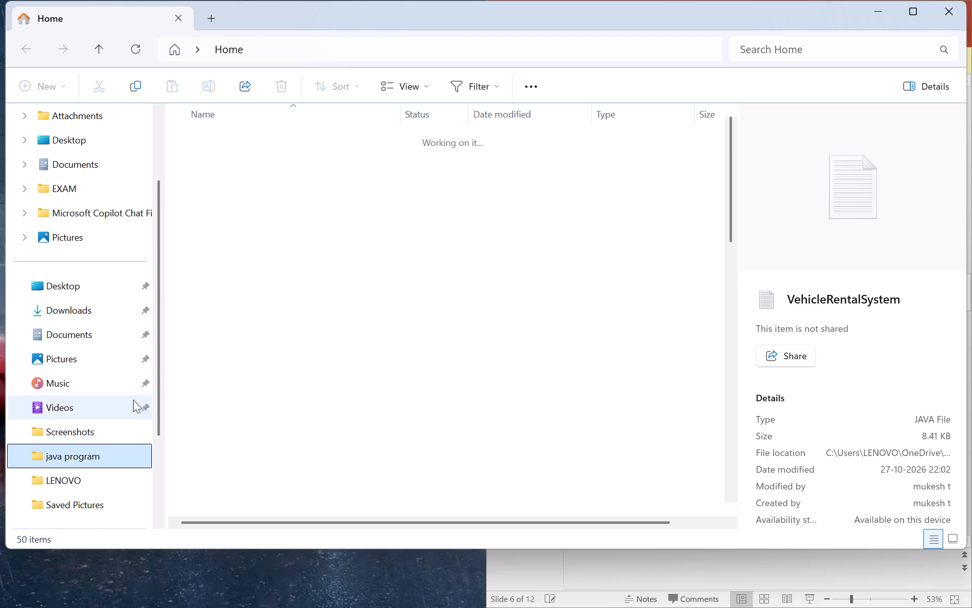
scroll(265, 278, down, 3)
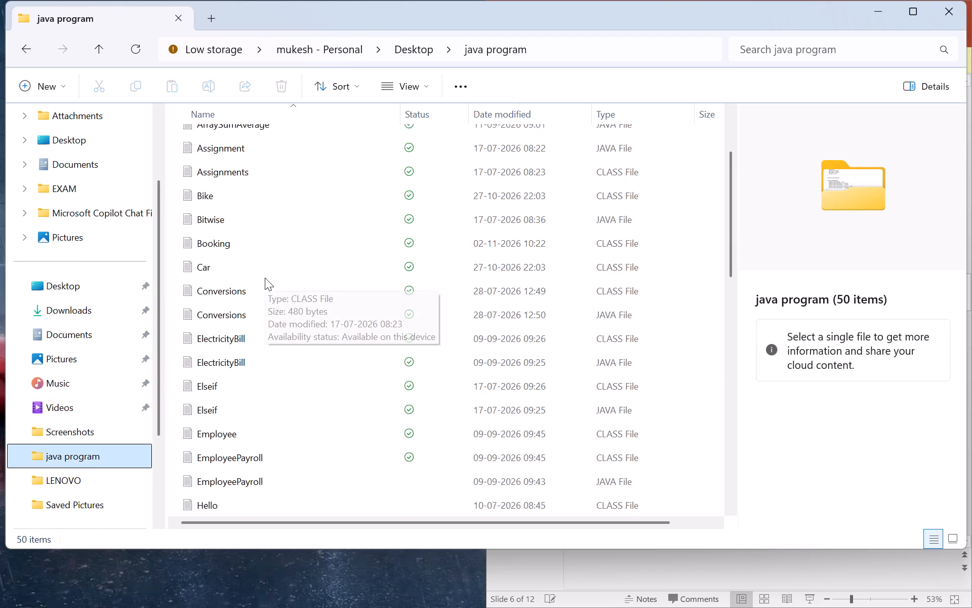
Locate the VehicleRentalSystem files in the java program folder and select the CLASS file.
scroll(265, 278, down, 6)
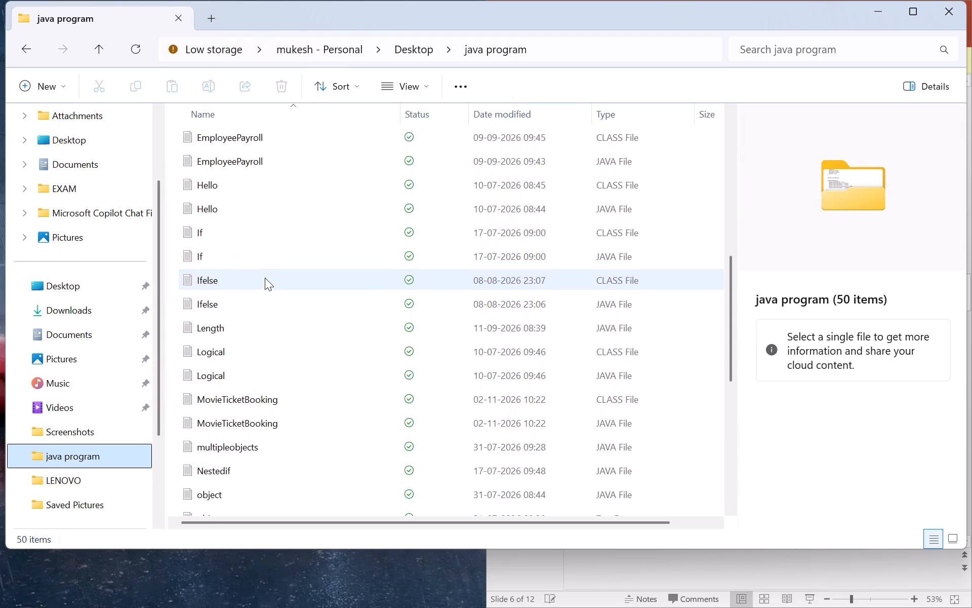
scroll(265, 278, down, 4)
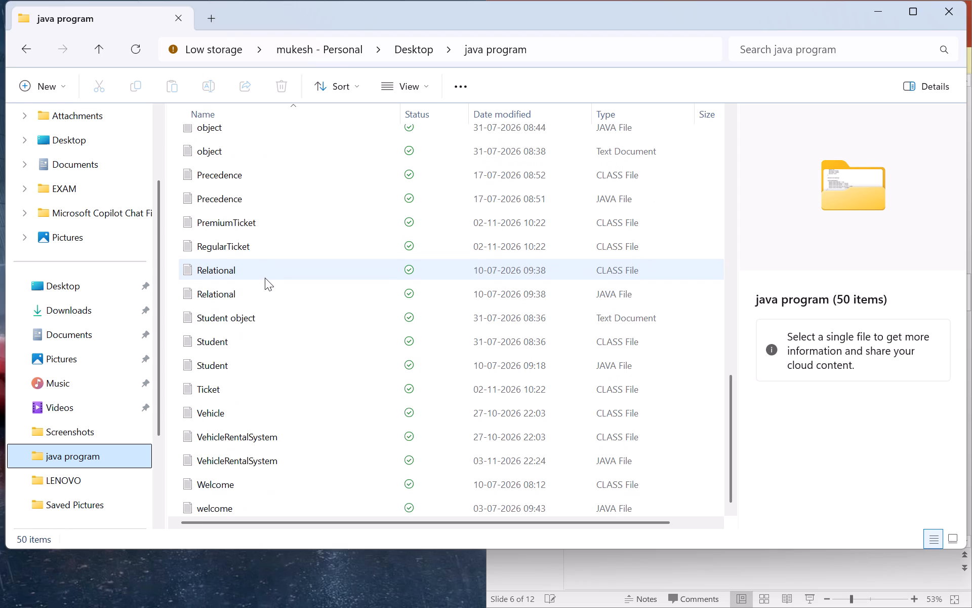
scroll(265, 278, down, 1)
click(252, 438)
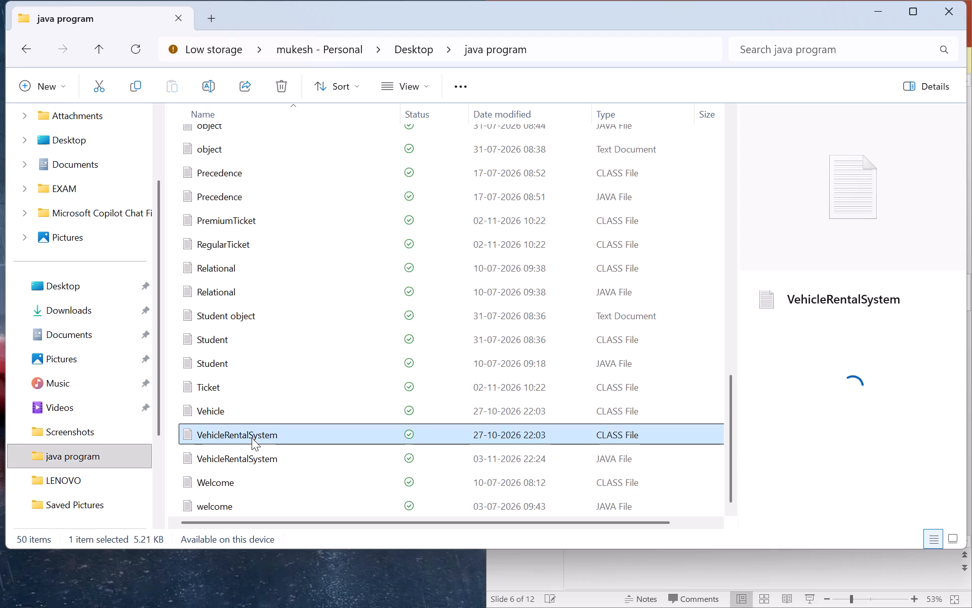
Open a Command Prompt (cmd) directly in the java program folder.
click(542, 44)
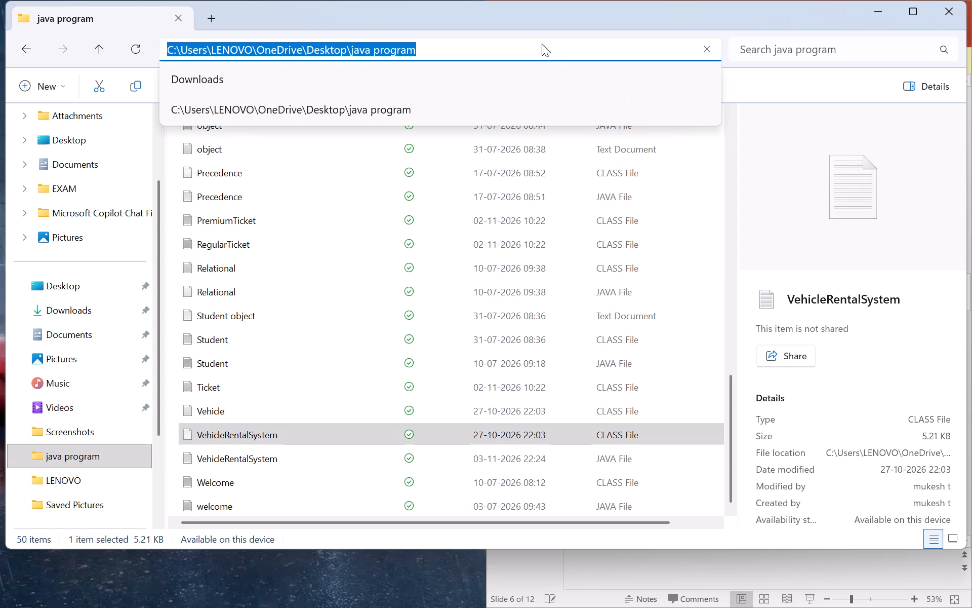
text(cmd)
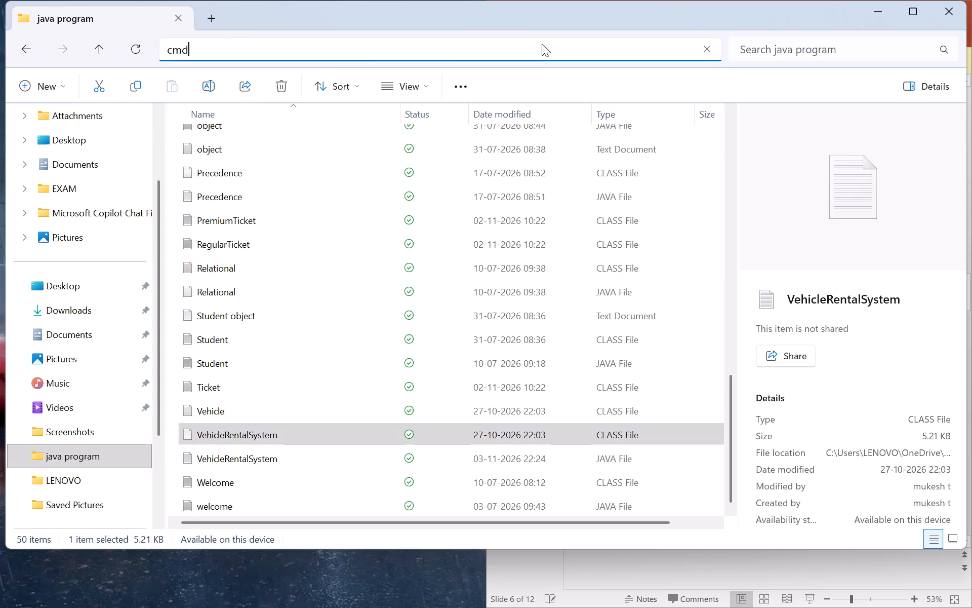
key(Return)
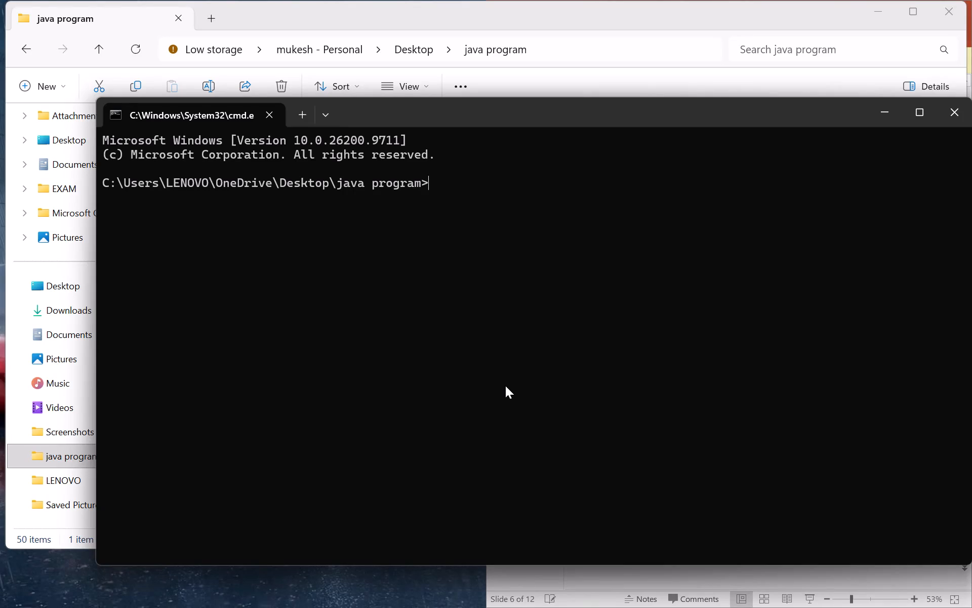
Compile the program by running javac VehicleRentalSystem.java, using the copied file name.
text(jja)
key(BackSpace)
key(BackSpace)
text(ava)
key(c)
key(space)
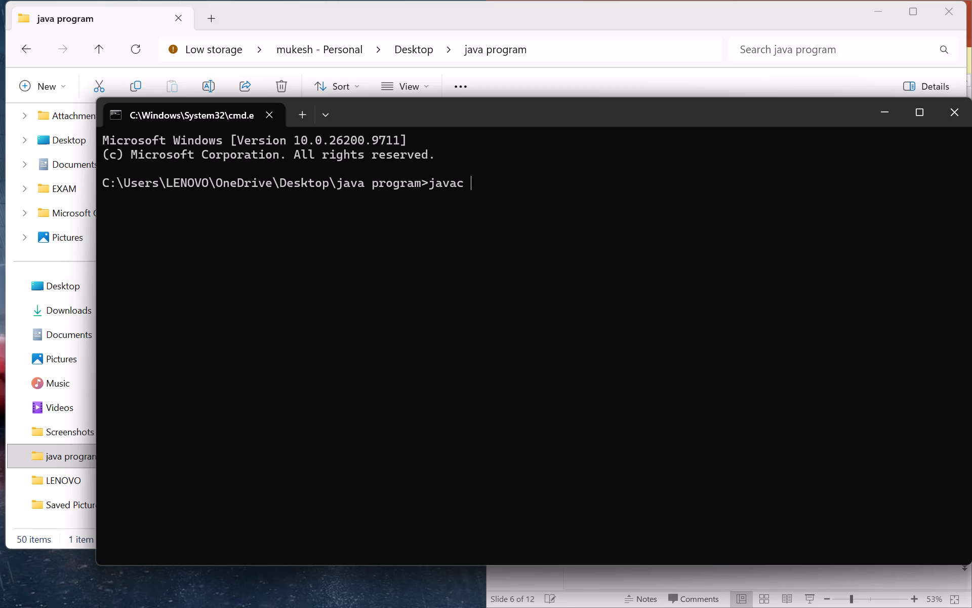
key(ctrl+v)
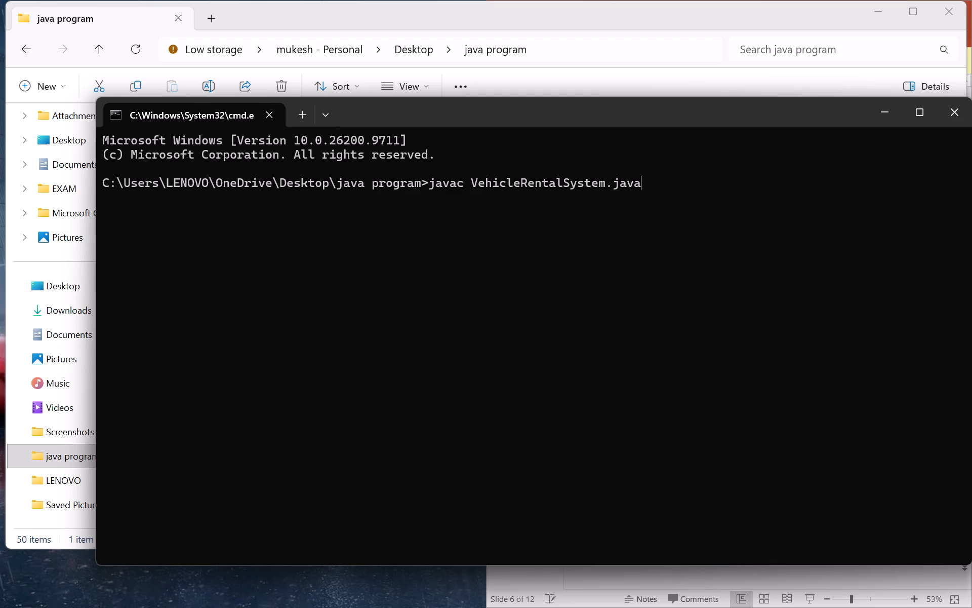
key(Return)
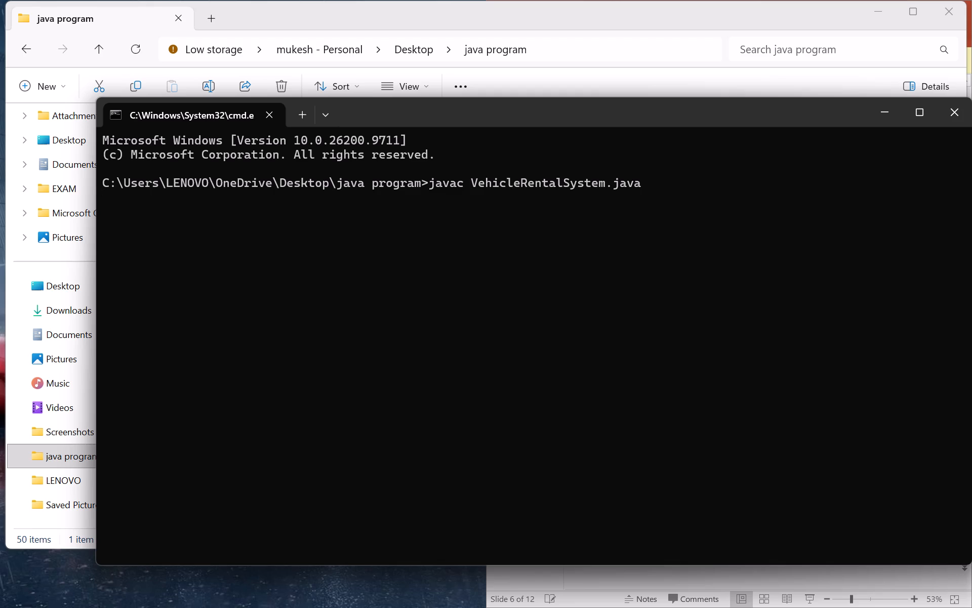
Run the compiled program in the command prompt with java VehicleRentalSystem.
click(505, 386)
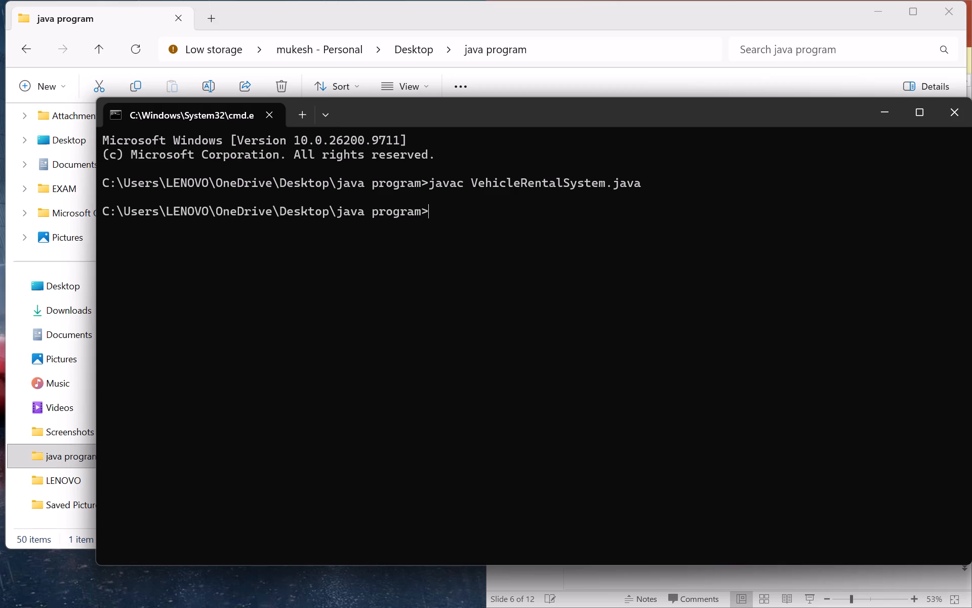
text(java)
key(space)
key(ctrl+v)
key(BackSpace)
key(BackSpace)
key(BackSpace)
key(BackSpace)
key(BackSpace)
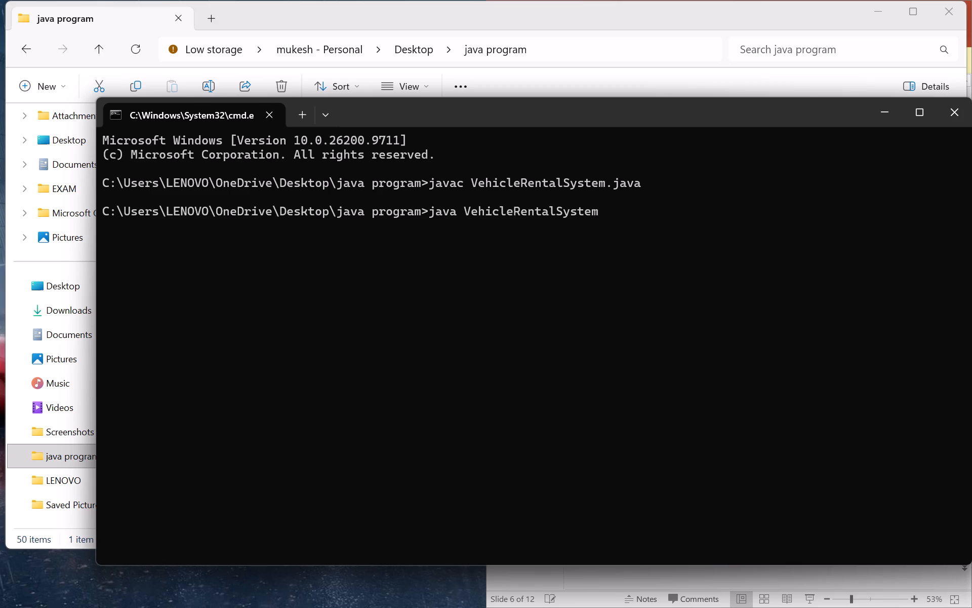
key(Return)
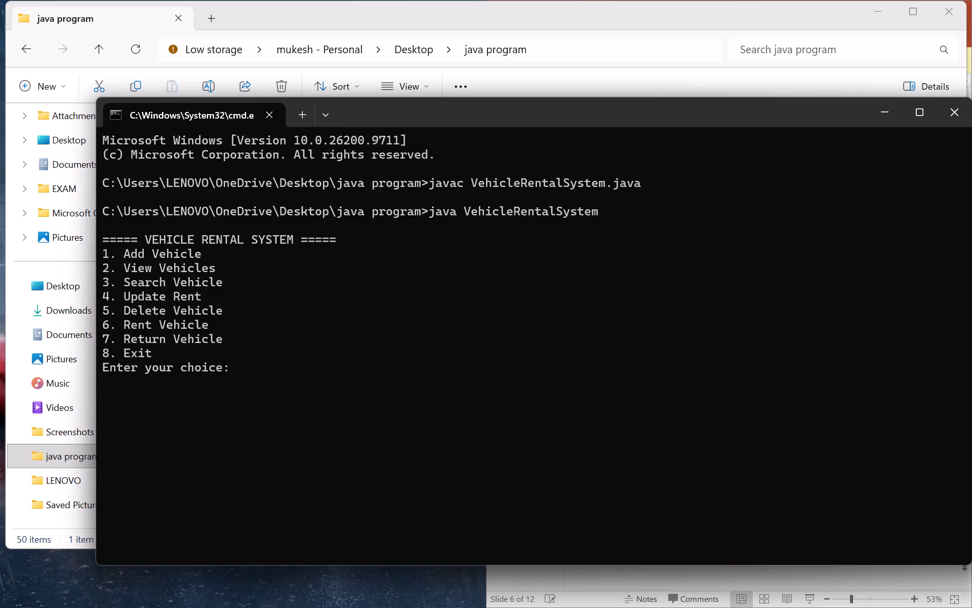
Switch to the Vehicle_Rental_System_Mini_Project_Presentation in PowerPoint and show slide 5, the first slide of old Java code.
click(881, 112)
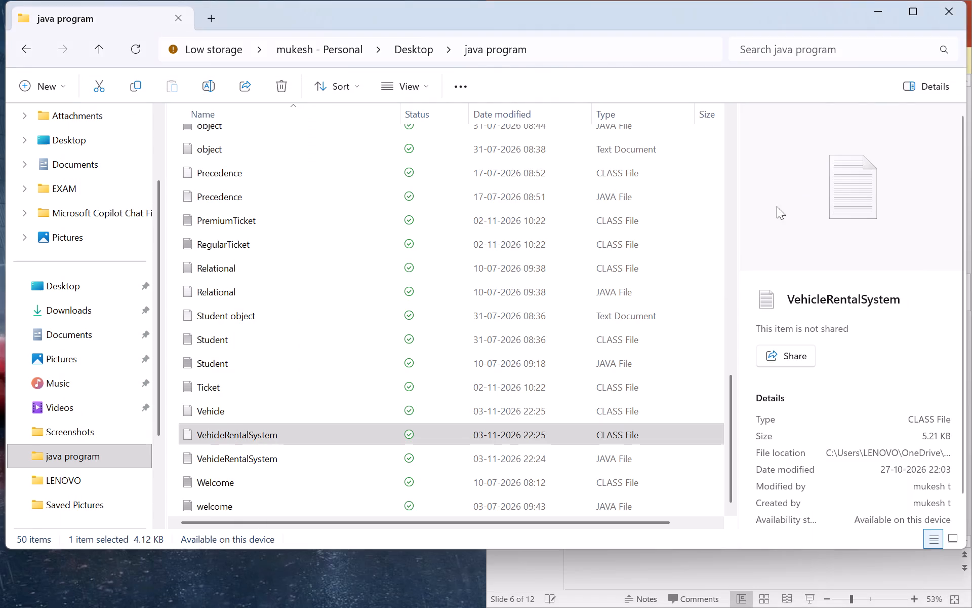
click(915, 15)
click(887, 10)
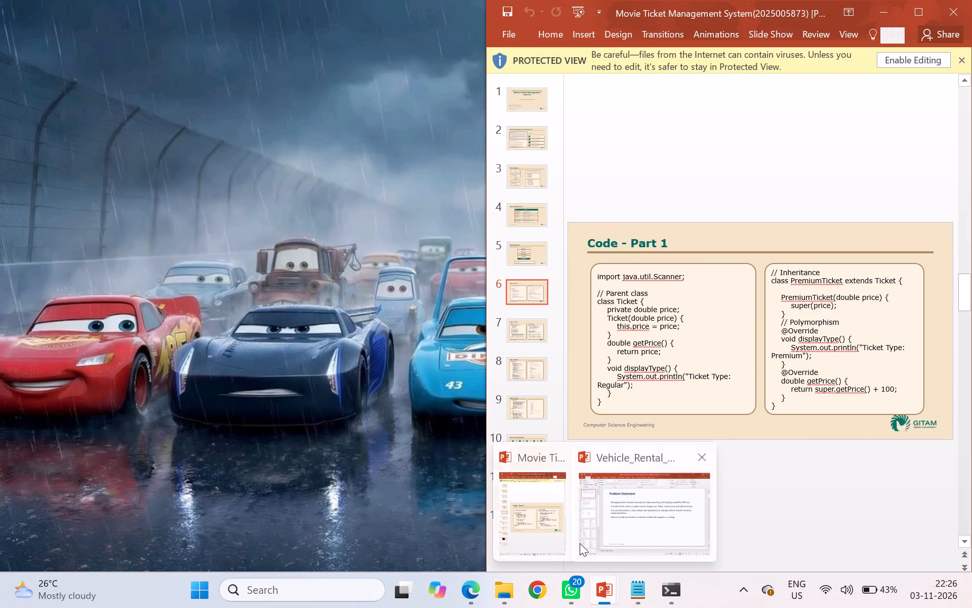
click(605, 521)
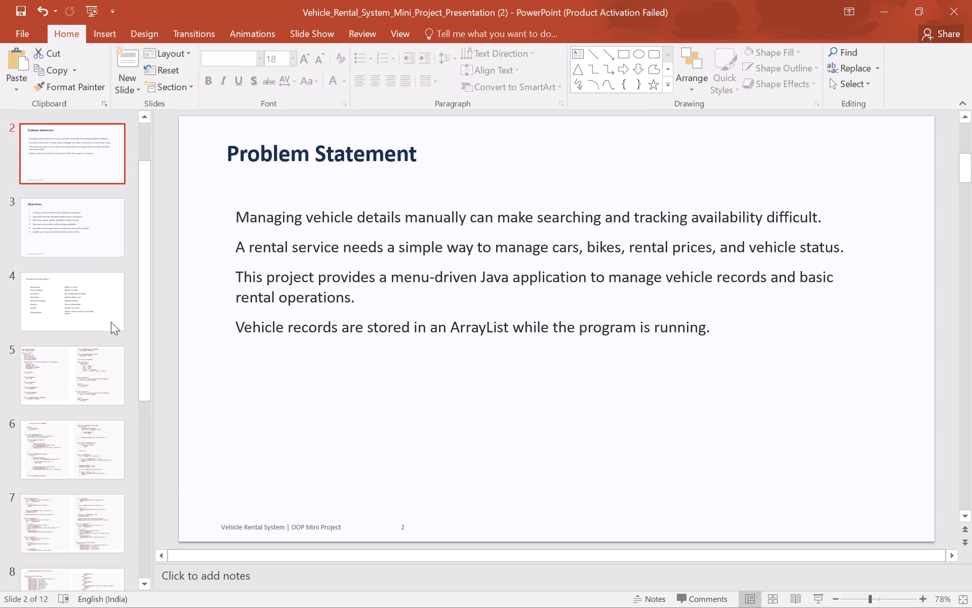
click(83, 378)
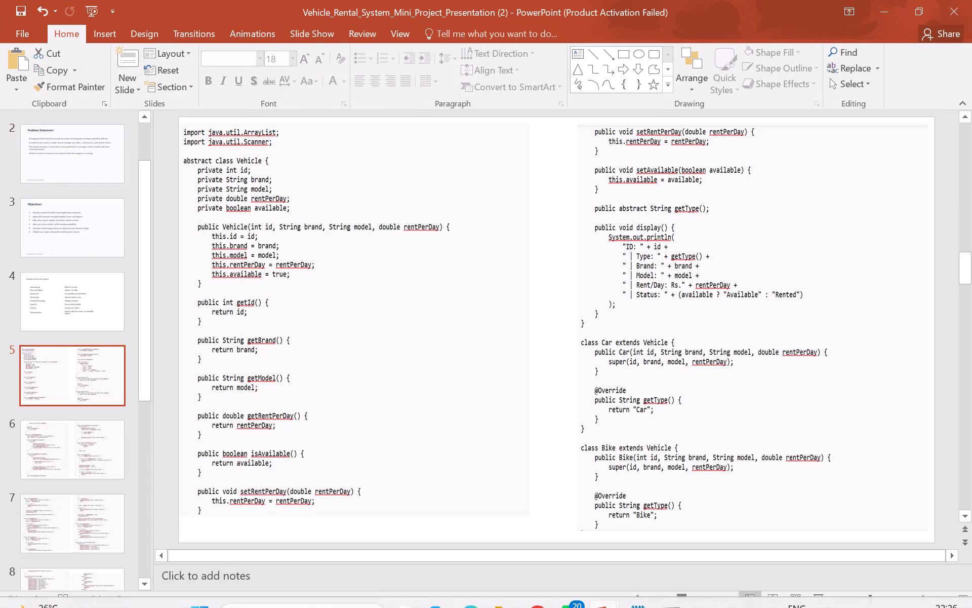
Switch to Notepad and read through the new VehicleRentalSystem code from the import lines to the final closing brace.
click(643, 591)
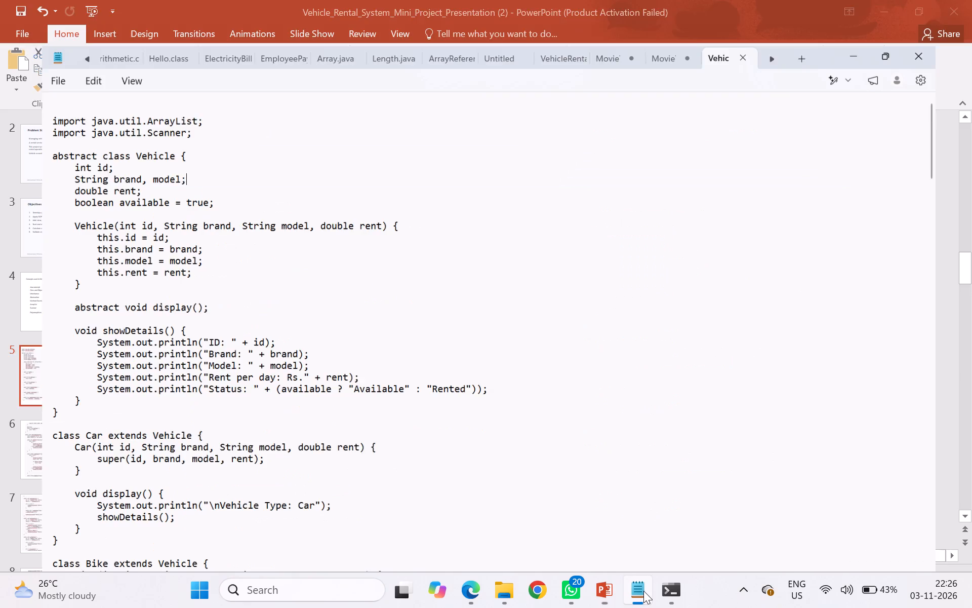
click(226, 346)
scroll(226, 346, up, 1)
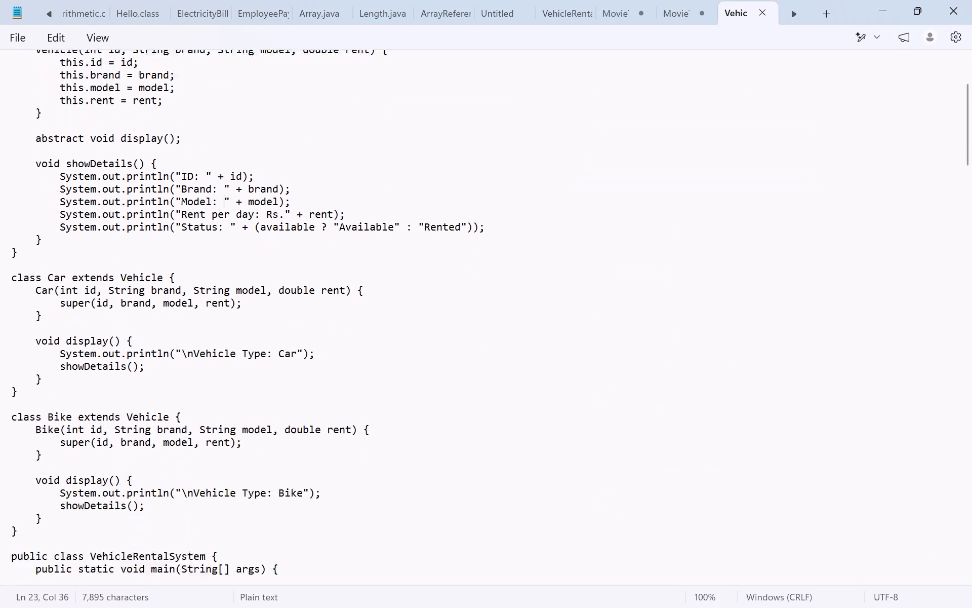
scroll(226, 346, up, 1)
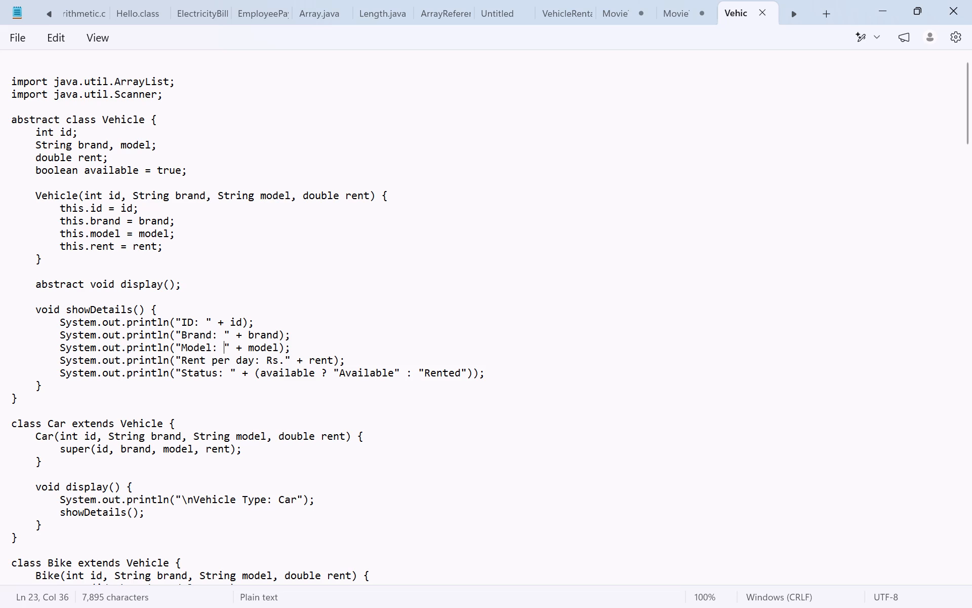
scroll(97, 183, down, 2)
scroll(303, 496, down, 6)
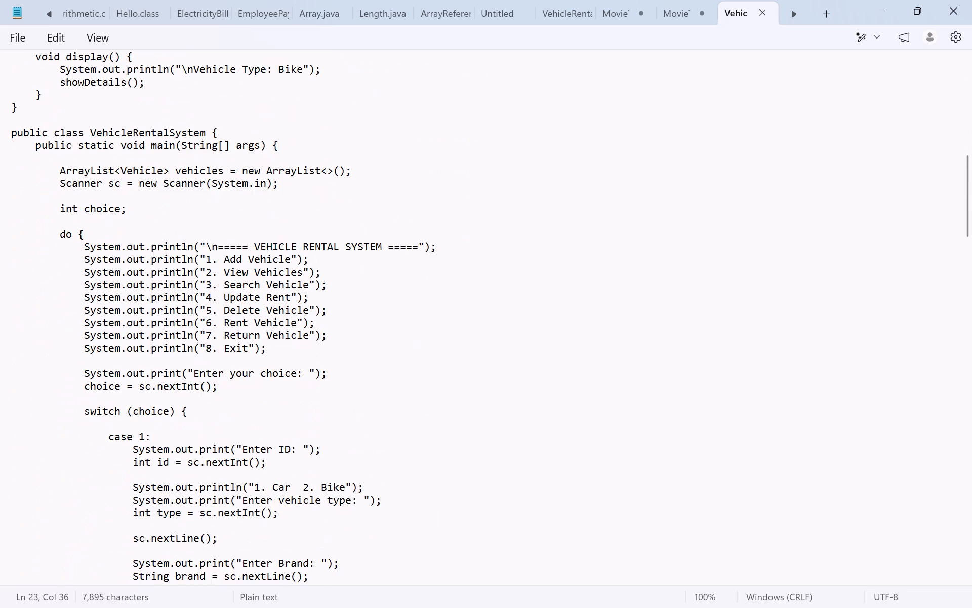
scroll(303, 496, down, 2)
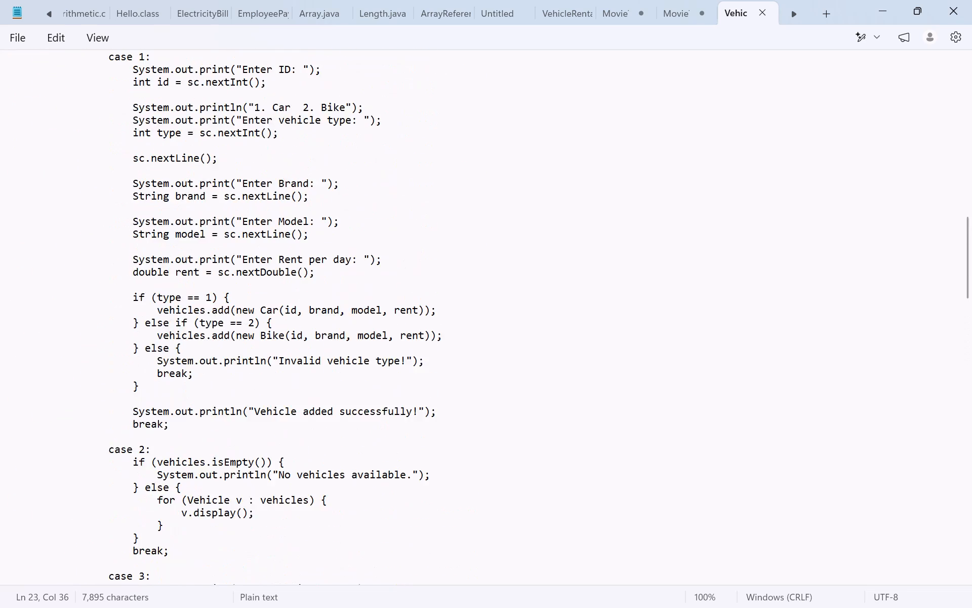
scroll(303, 496, down, 6)
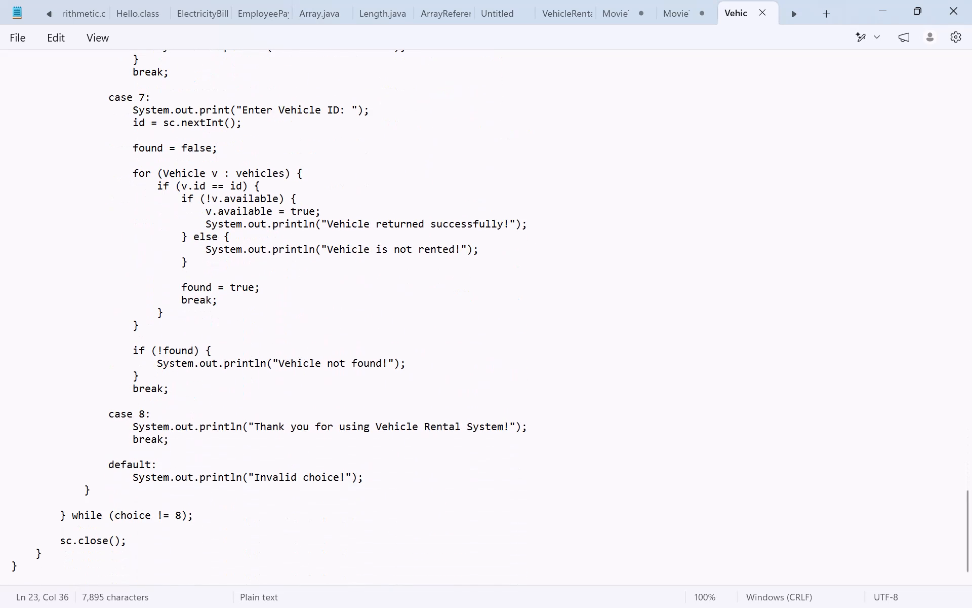
scroll(326, 533, up, 11)
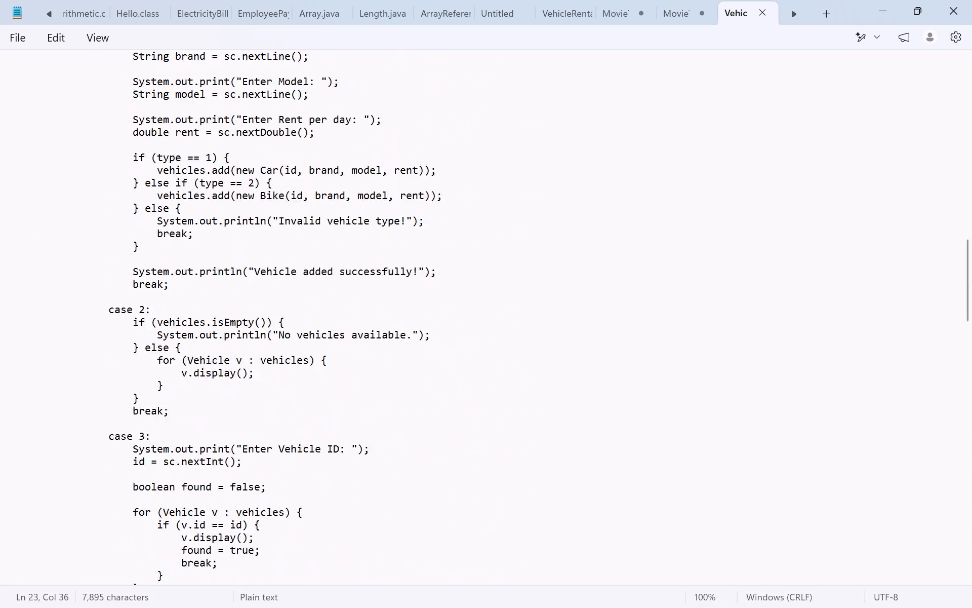
scroll(326, 533, up, 5)
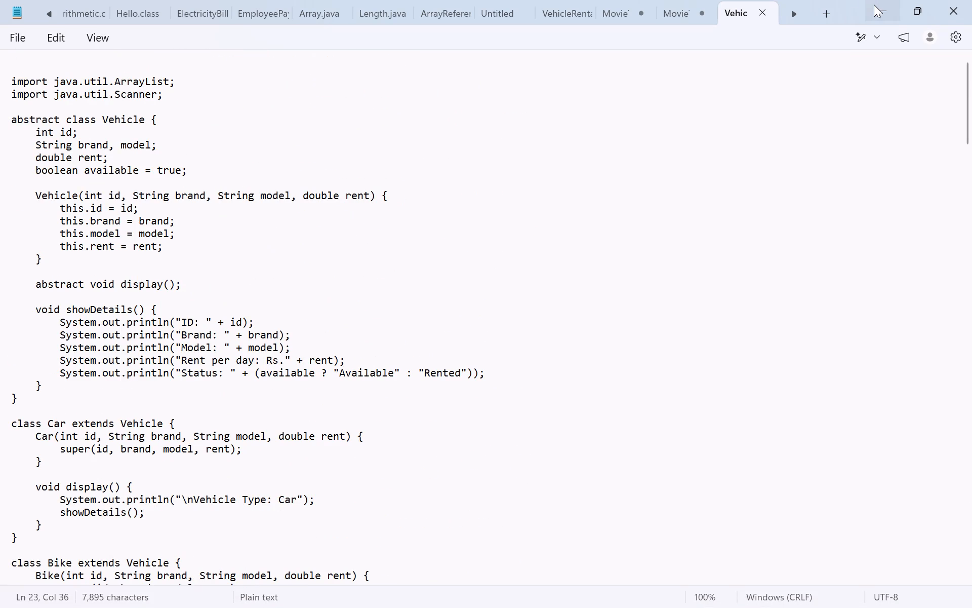
Return to PowerPoint and cut the four old Java code slides between the concepts slide and the program output slide.
click(874, 5)
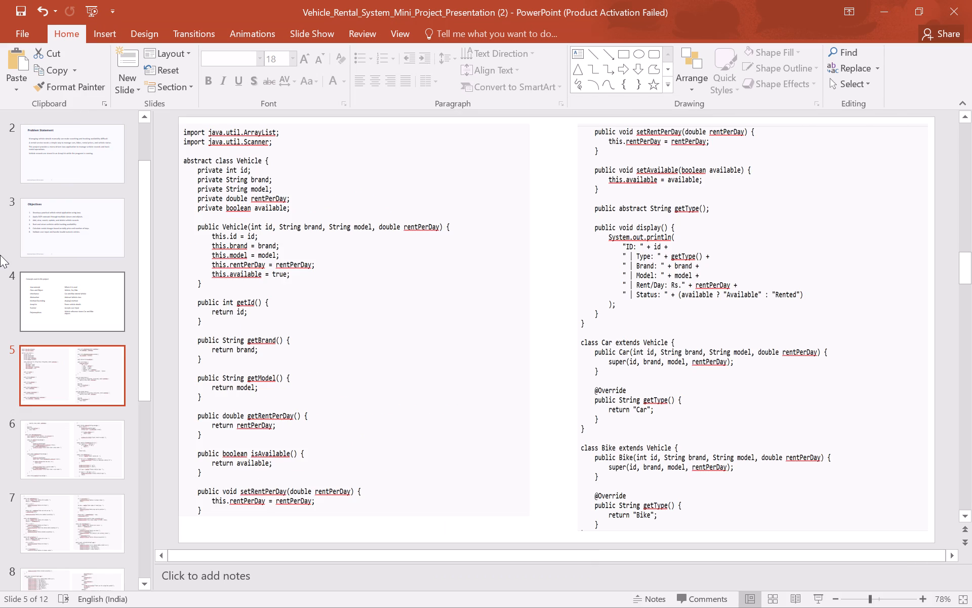
right_click(56, 361)
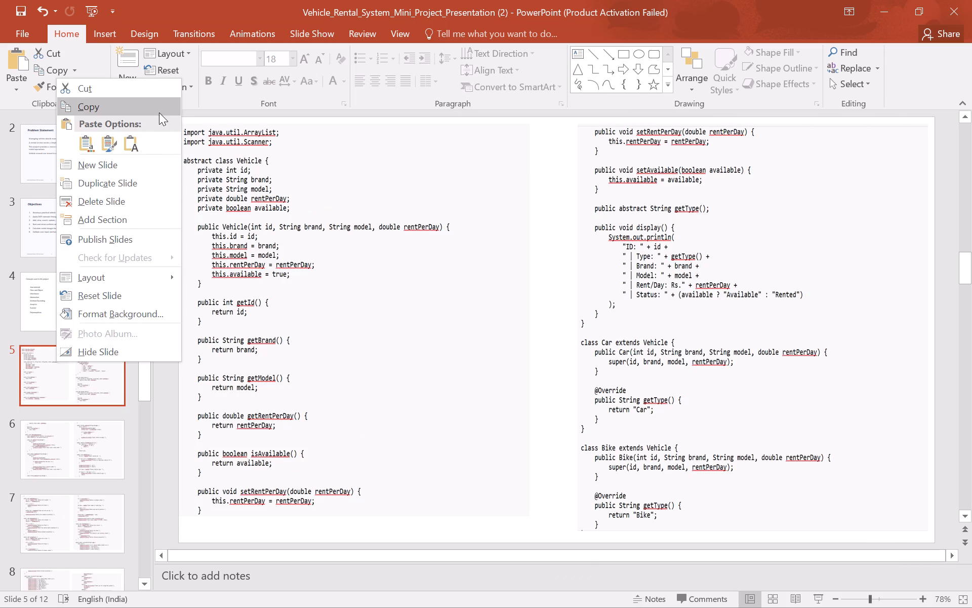
click(151, 91)
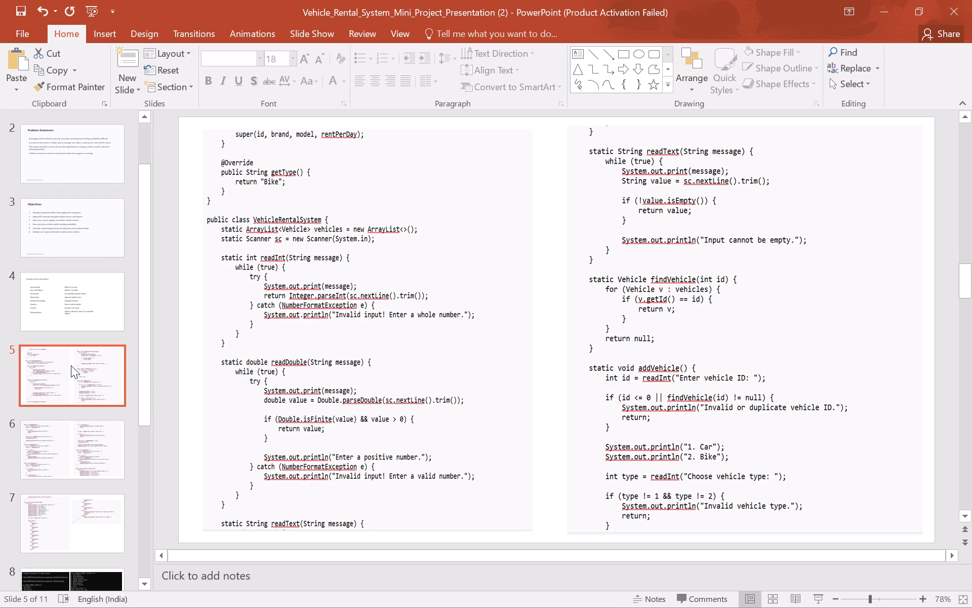
right_click(71, 366)
click(163, 94)
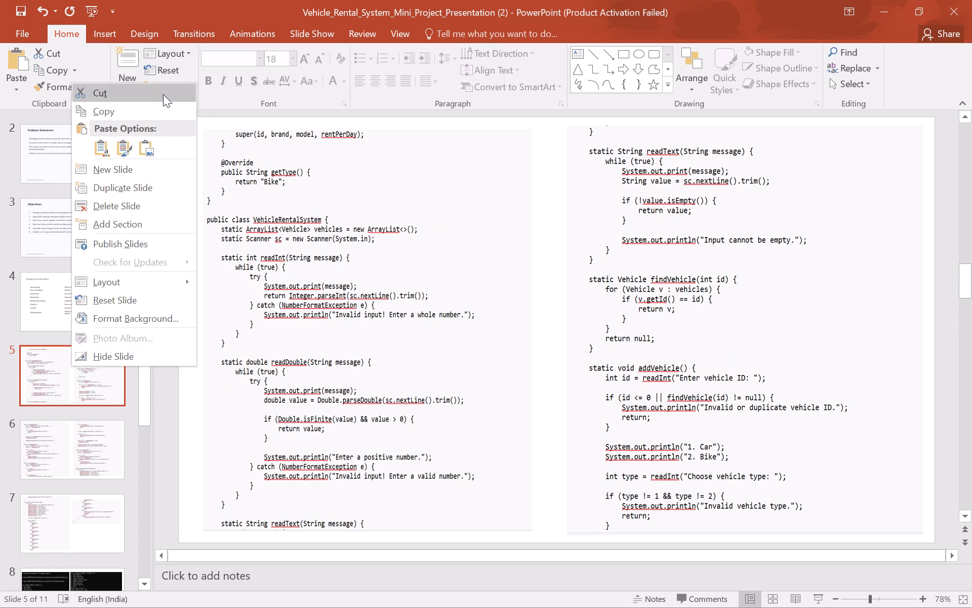
right_click(69, 376)
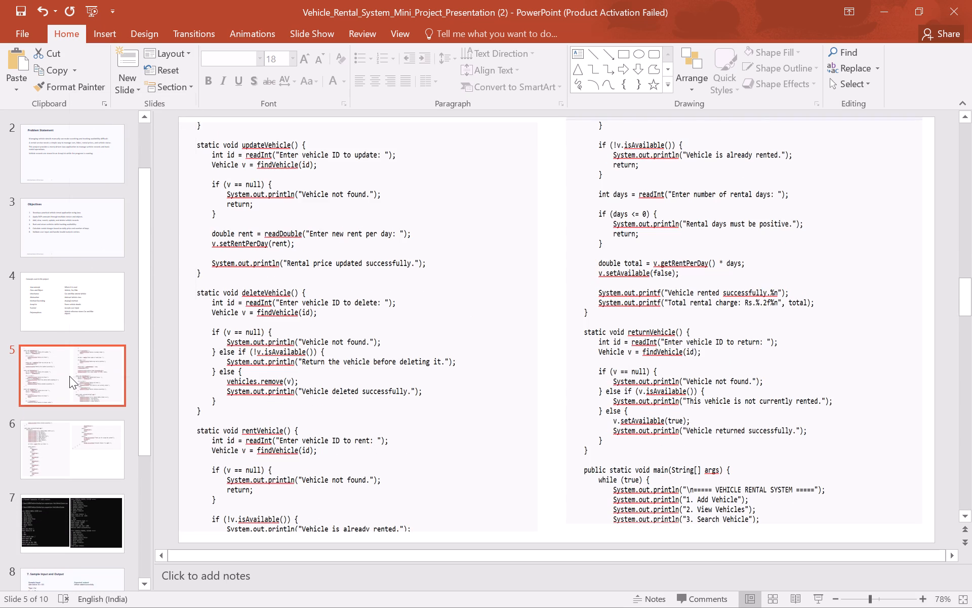
click(144, 101)
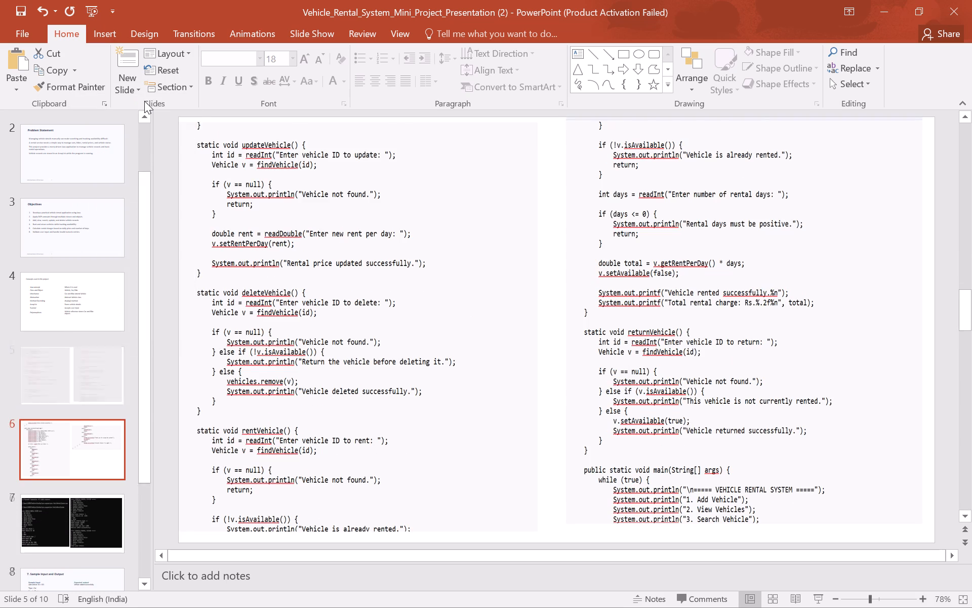
right_click(63, 387)
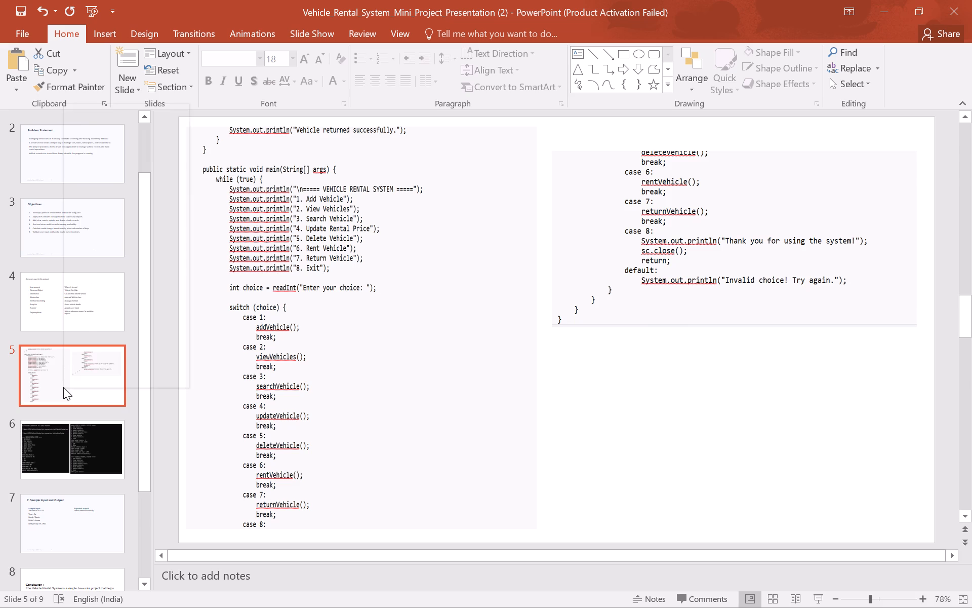
click(126, 115)
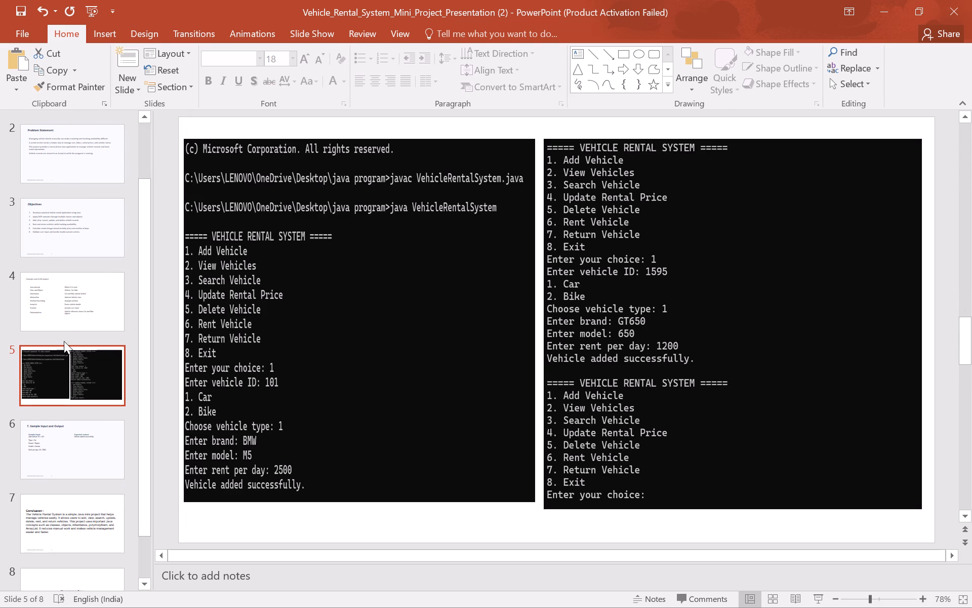
Insert two new blank slides after slide 4, "Concepts used in this project".
click(82, 300)
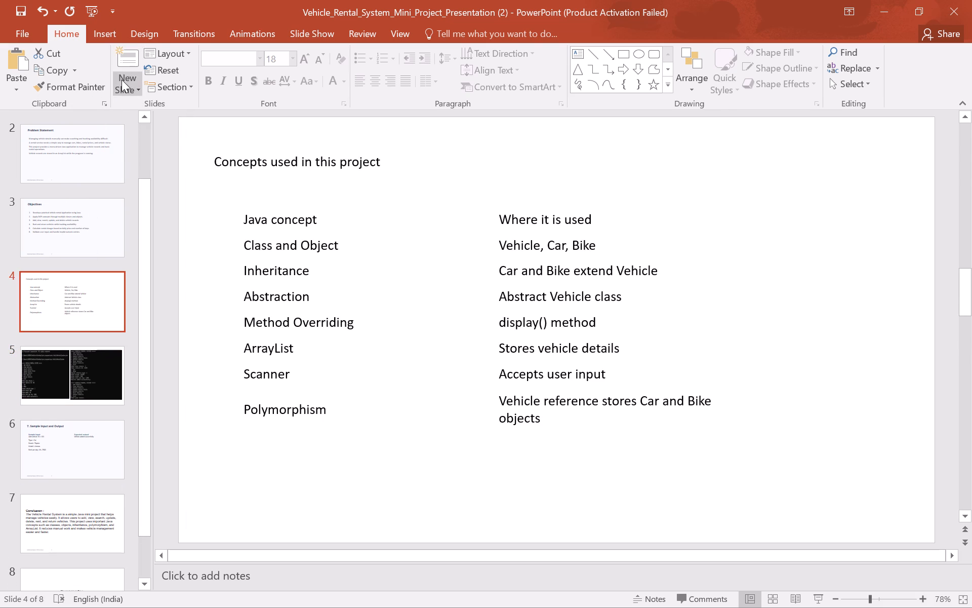
click(124, 78)
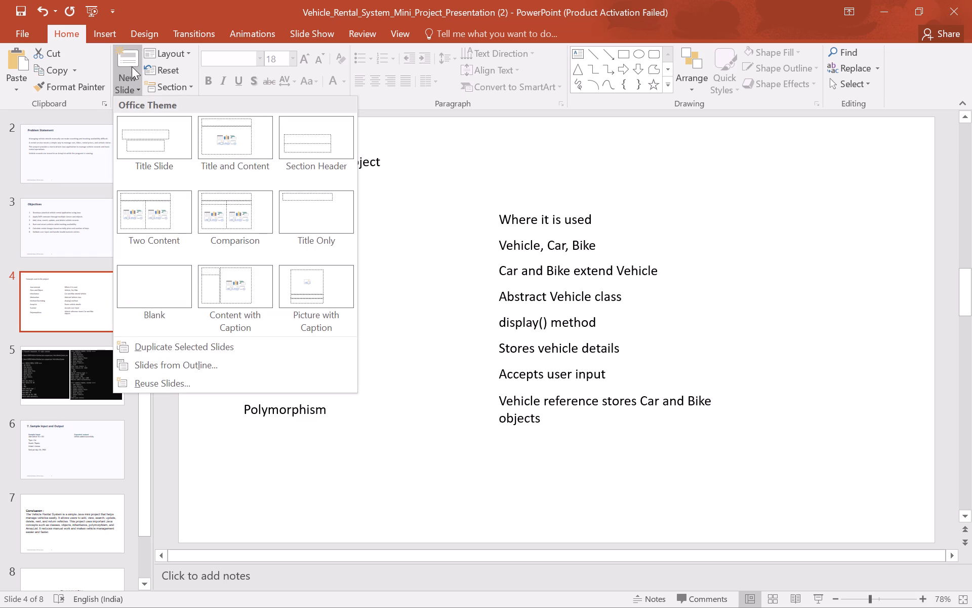
click(132, 64)
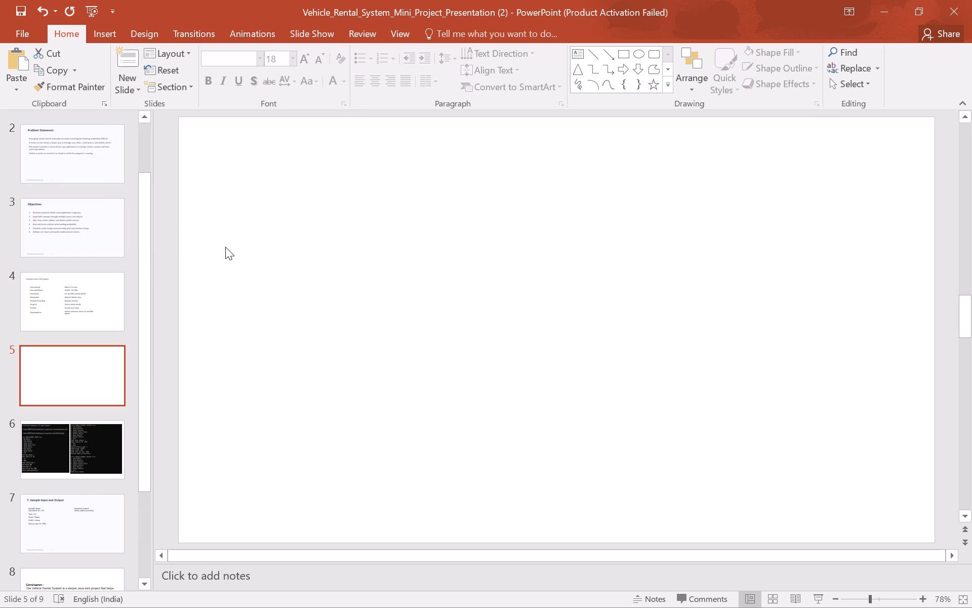
click(137, 65)
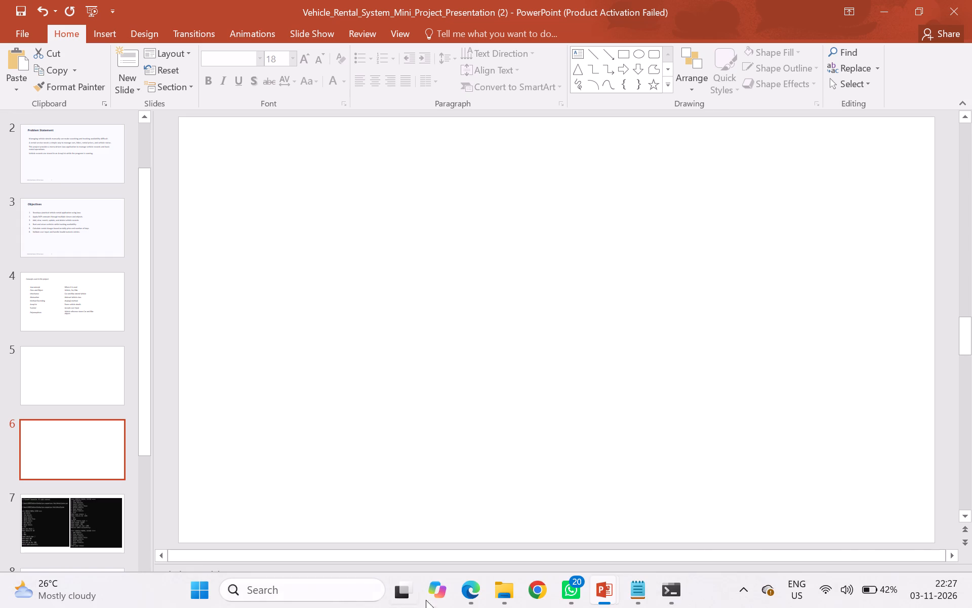
Switch to Notepad and take a screen snip of the code from the import lines to the start of the Bike class.
click(635, 588)
scroll(212, 231, up, 6)
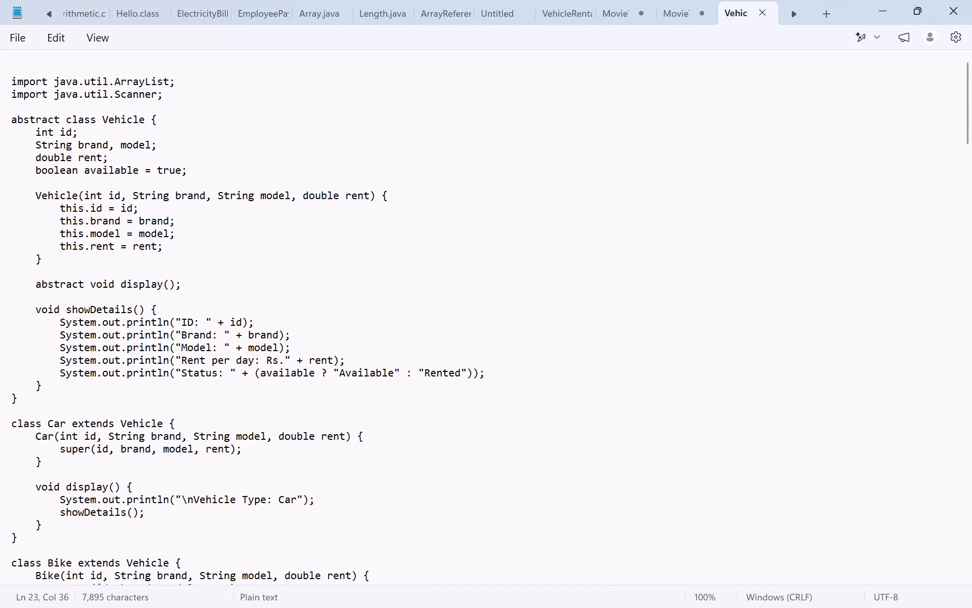
scroll(59, 122, down, 1)
key(shift+super+s)
drag(8, 64, 44, 87)
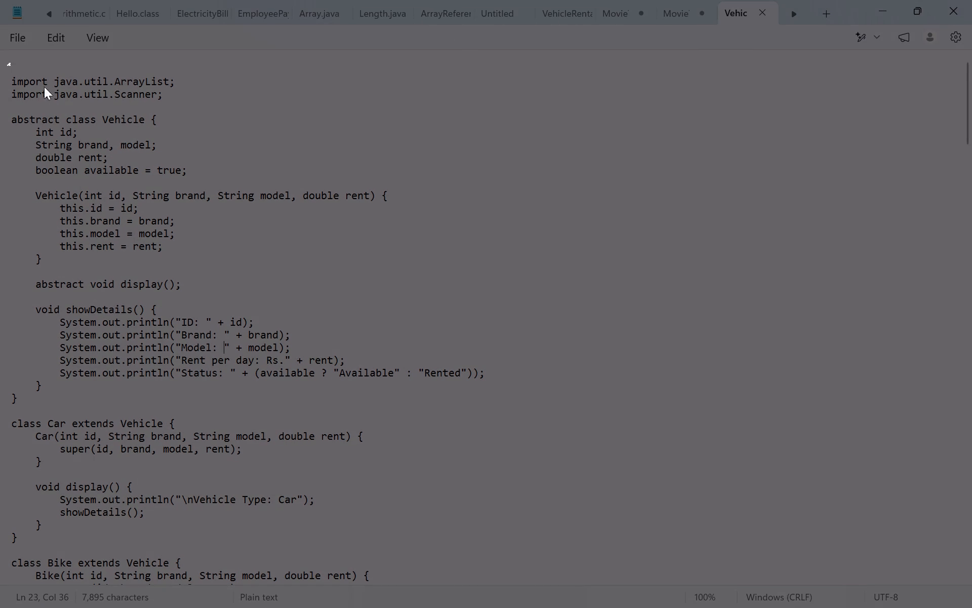
drag(44, 87, 627, 447)
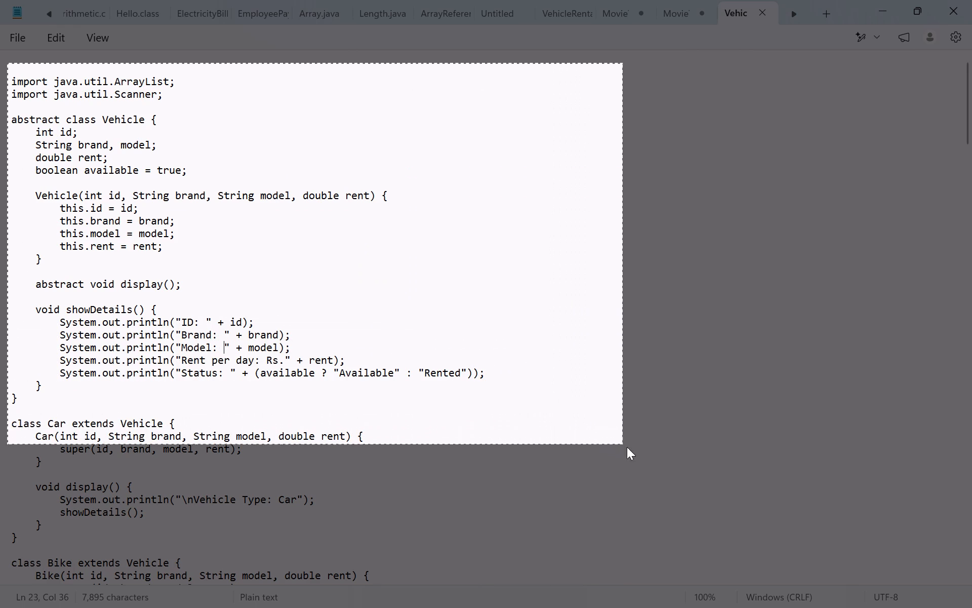
drag(627, 447, 607, 606)
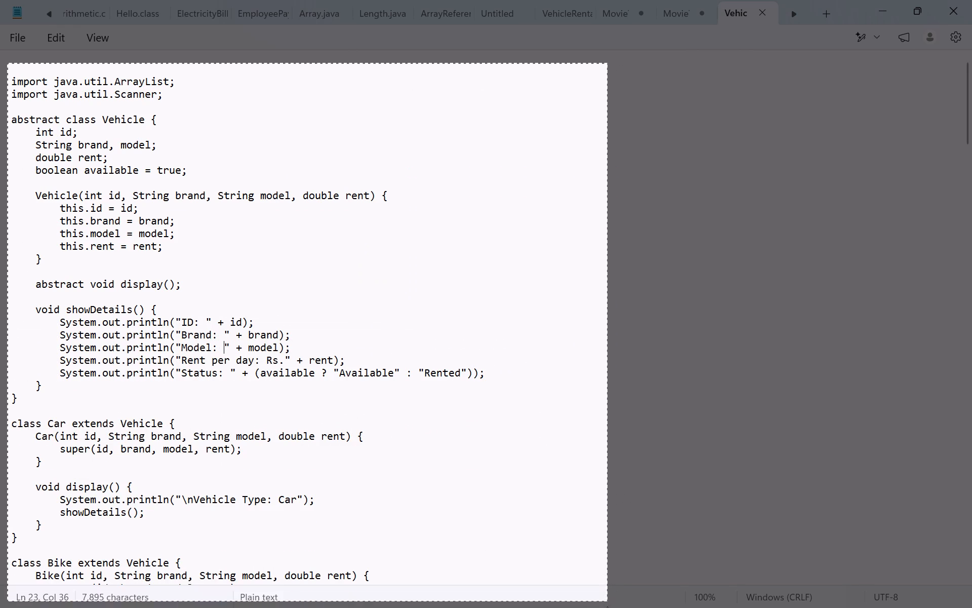
drag(607, 606, 609, 581)
Snip the code from "class Bike extends Vehicle" through the ID input lines at the start of case 1.
scroll(377, 423, down, 2)
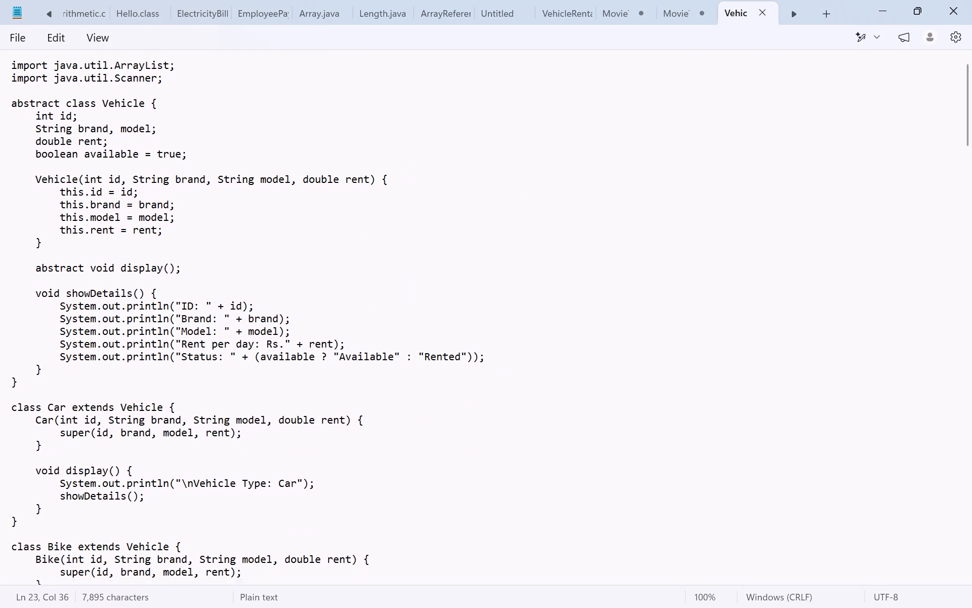
scroll(377, 423, down, 3)
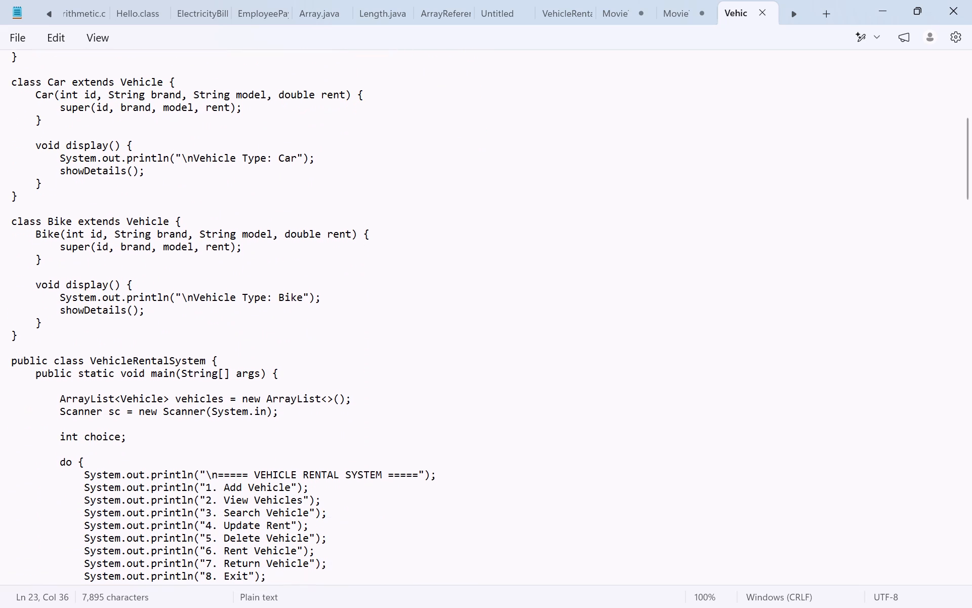
scroll(377, 423, down, 1)
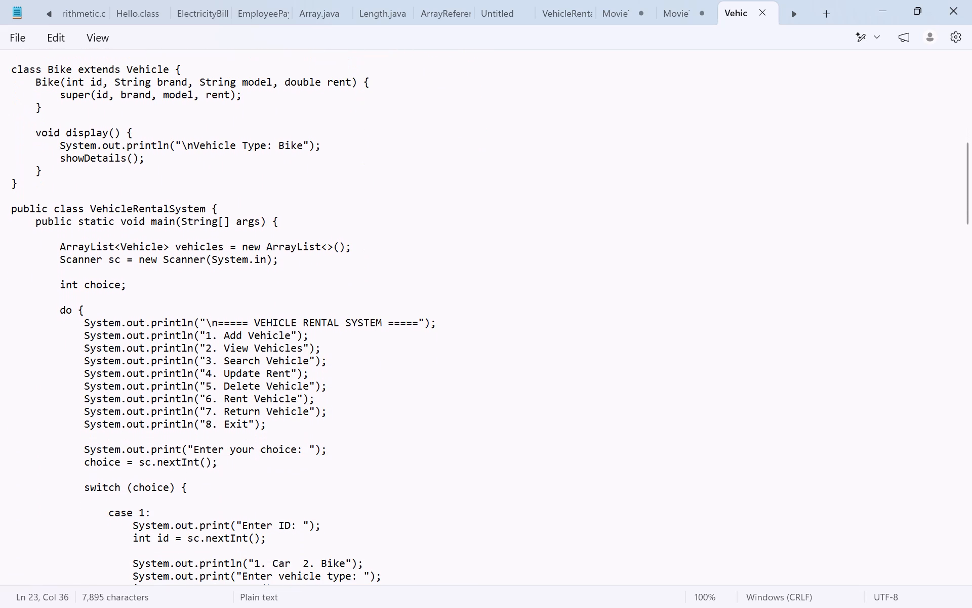
key(shift+super+s)
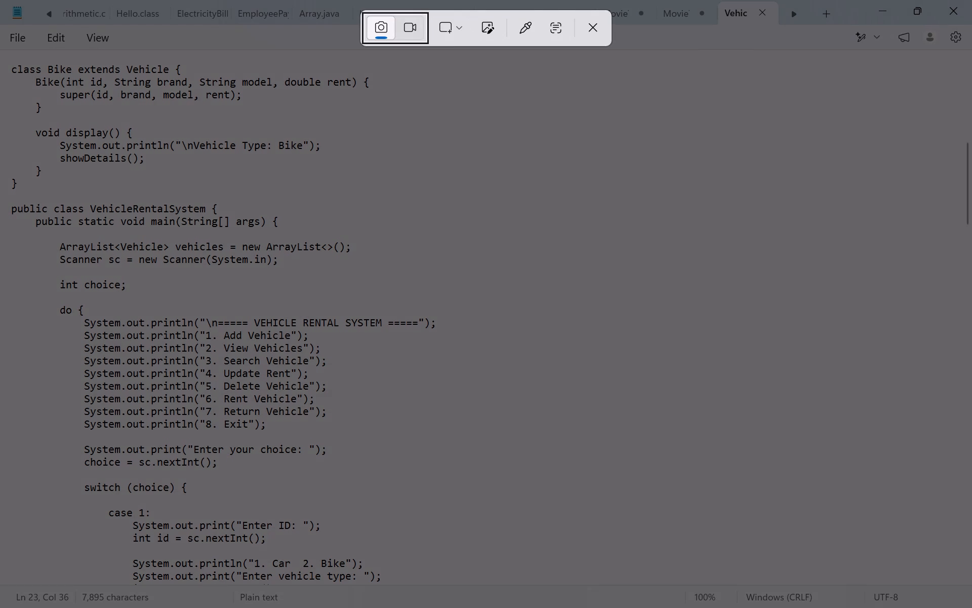
drag(9, 60, 495, 412)
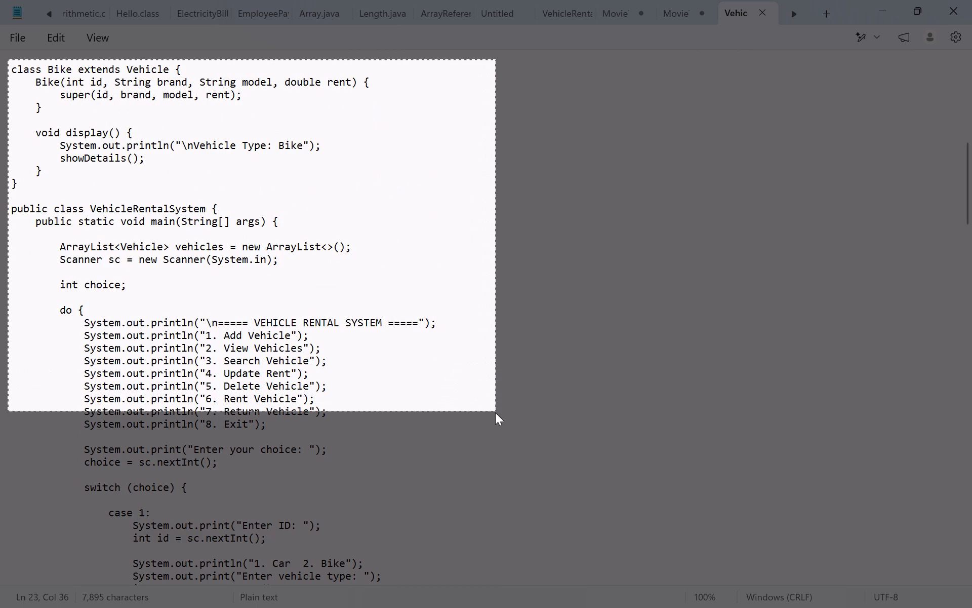
drag(495, 412, 722, 550)
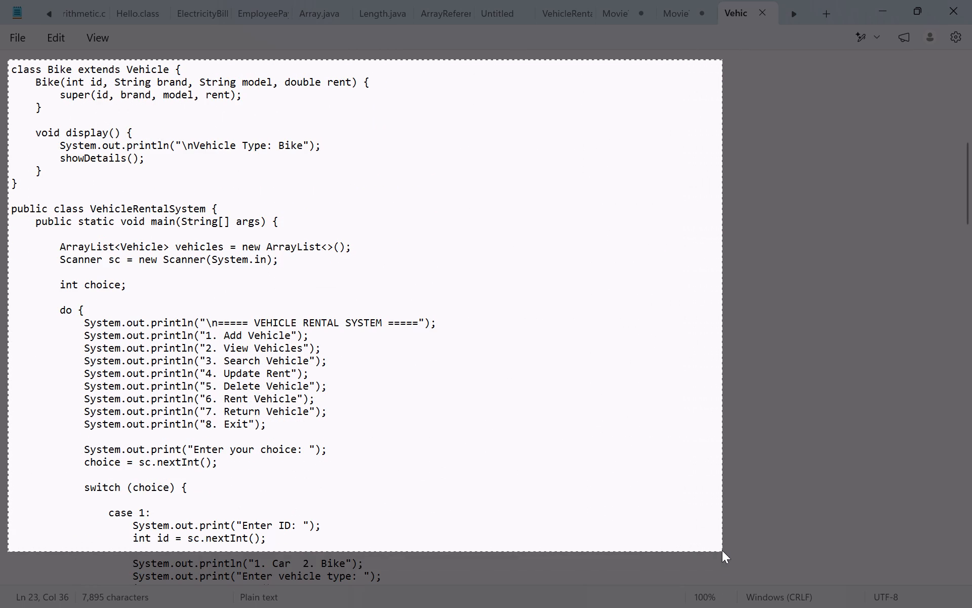
drag(722, 550, 713, 543)
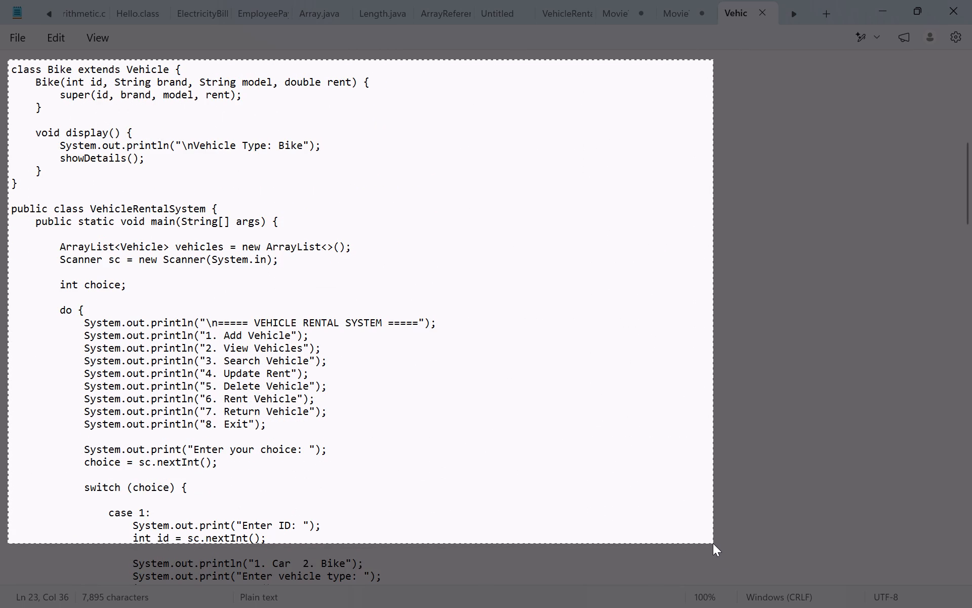
drag(713, 543, 713, 544)
Take a screen snip of the full case 1 and case 2 blocks of the switch statement.
scroll(458, 449, down, 1)
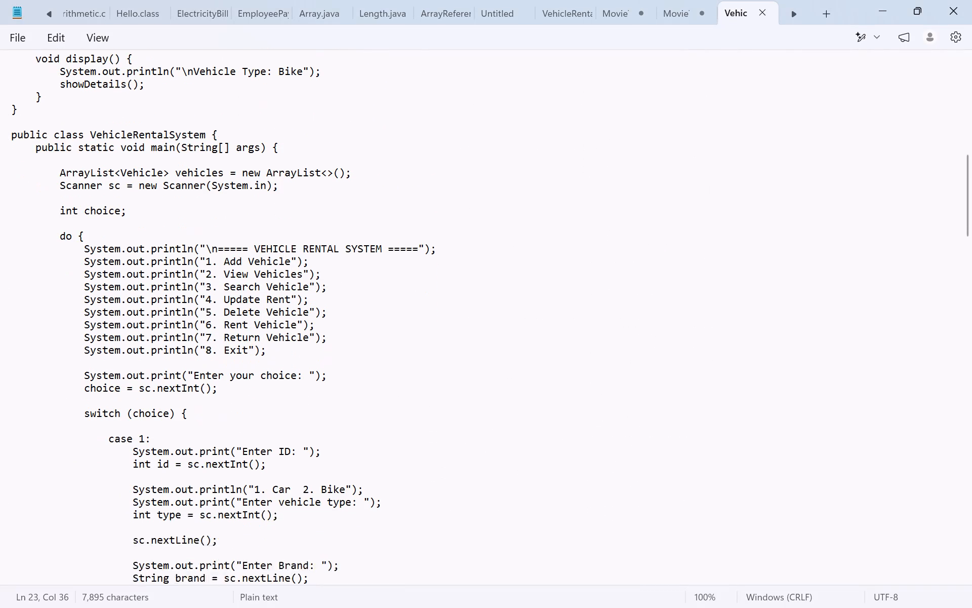
scroll(458, 449, down, 2)
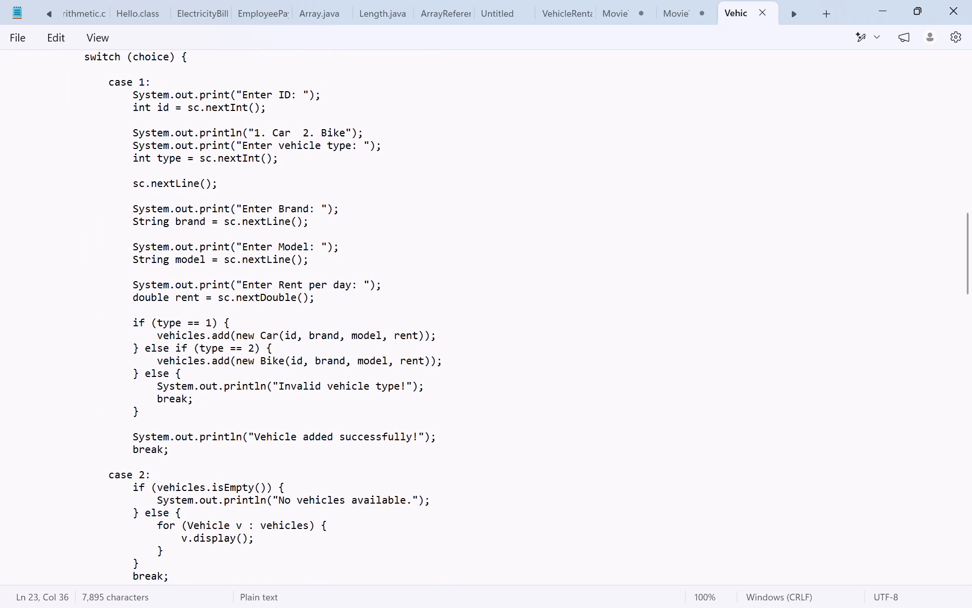
scroll(458, 449, down, 1)
scroll(458, 449, up, 2)
key(shift+super+s)
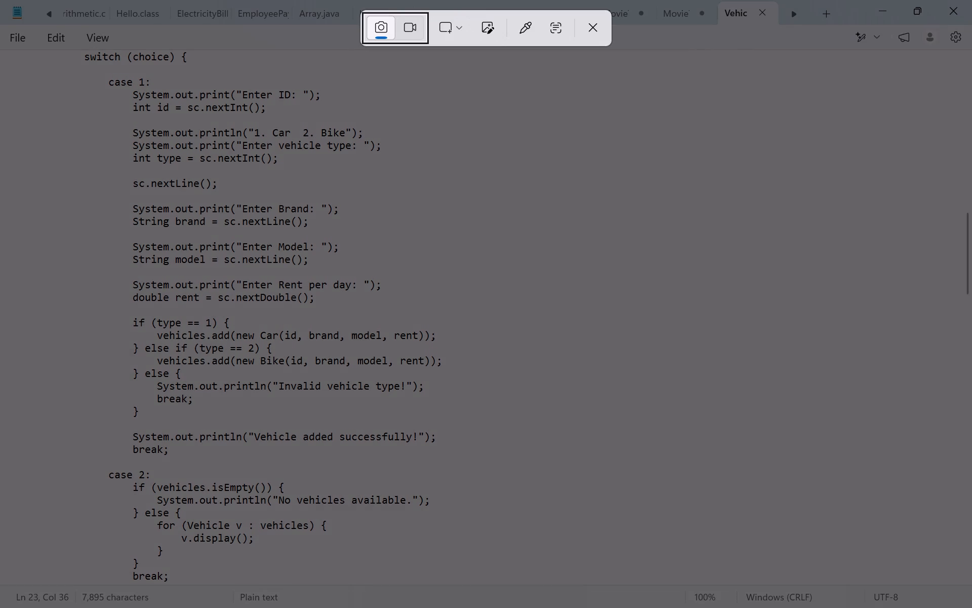
drag(34, 65, 872, 567)
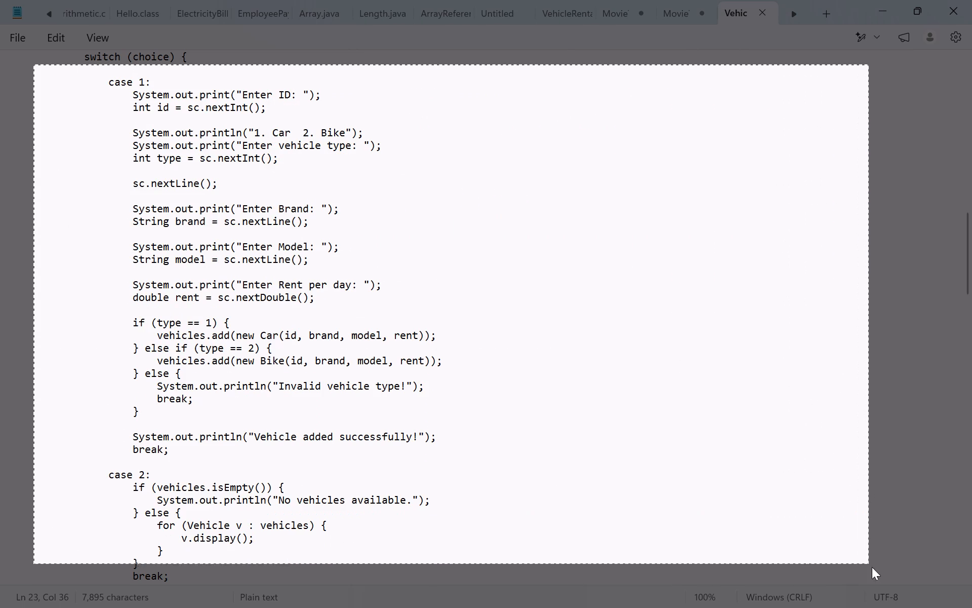
drag(872, 567, 902, 580)
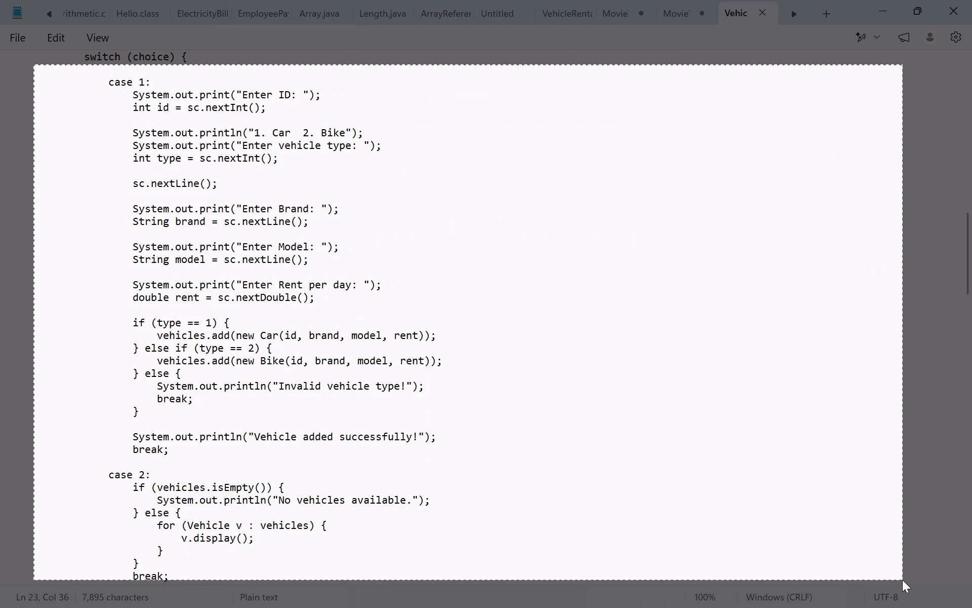
drag(902, 580, 933, 583)
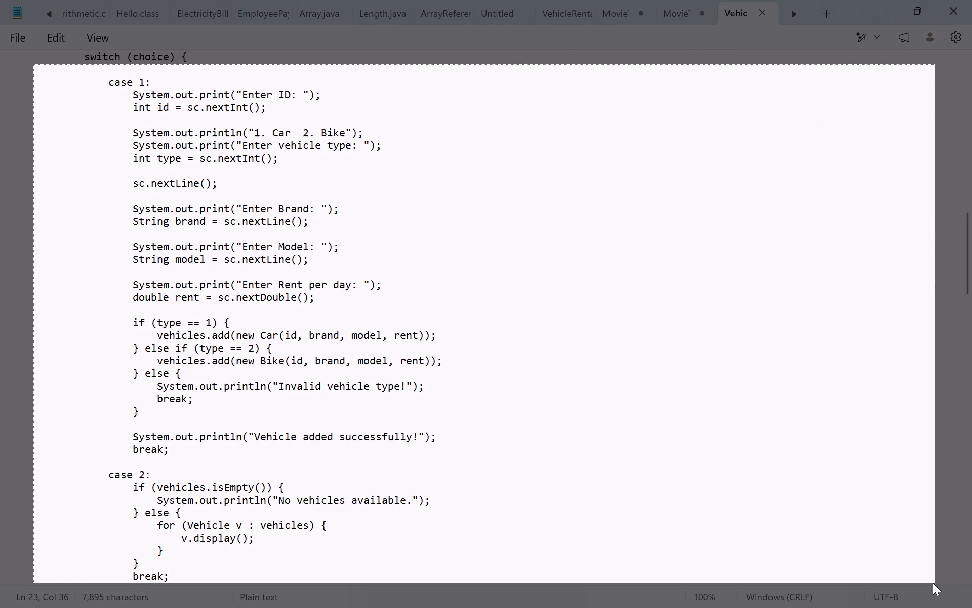
drag(933, 583, 626, 583)
Take a screen snip of the full case 3 and case 4 blocks of the switch statement.
scroll(555, 526, down, 1)
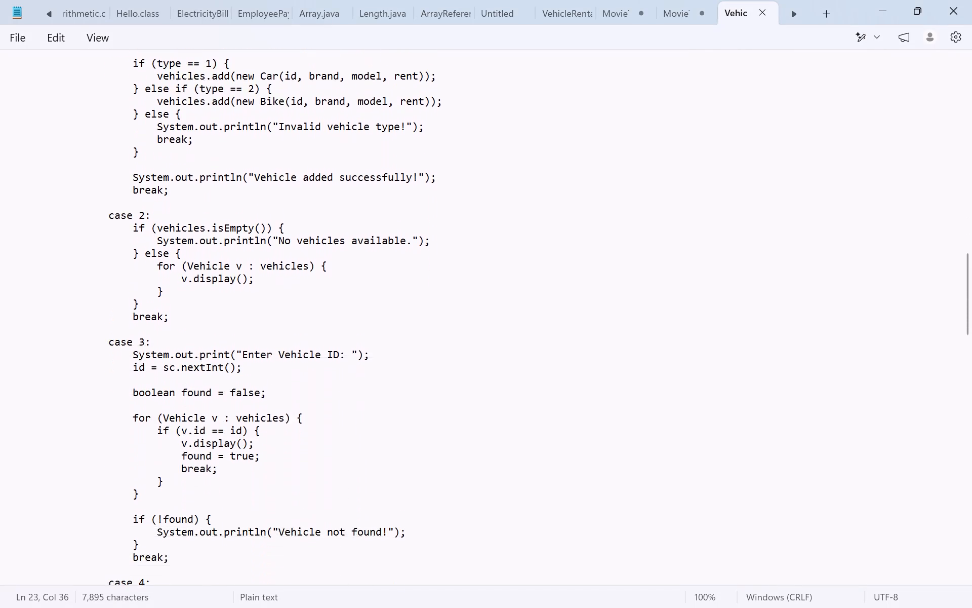
scroll(555, 526, down, 2)
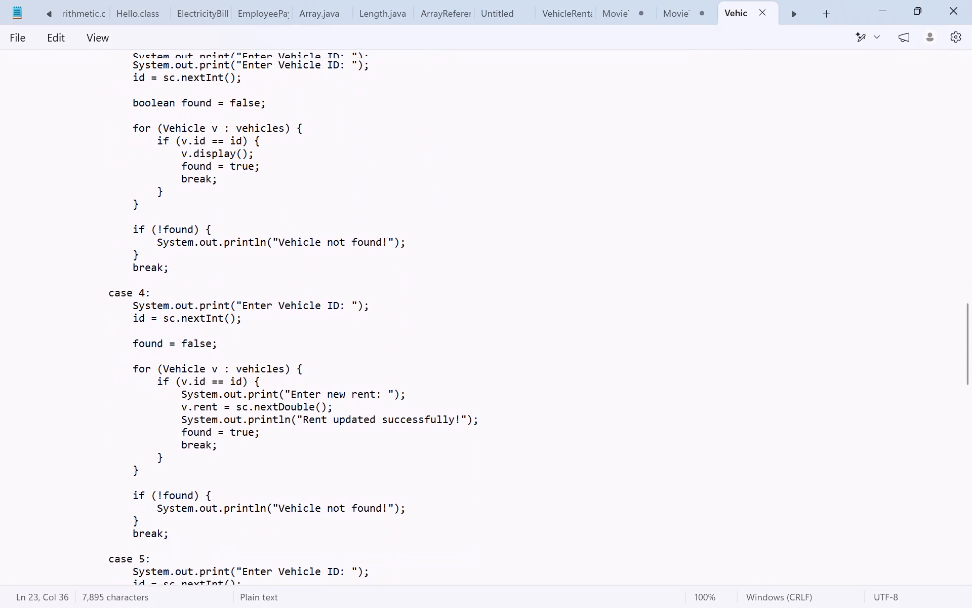
scroll(555, 526, down, 2)
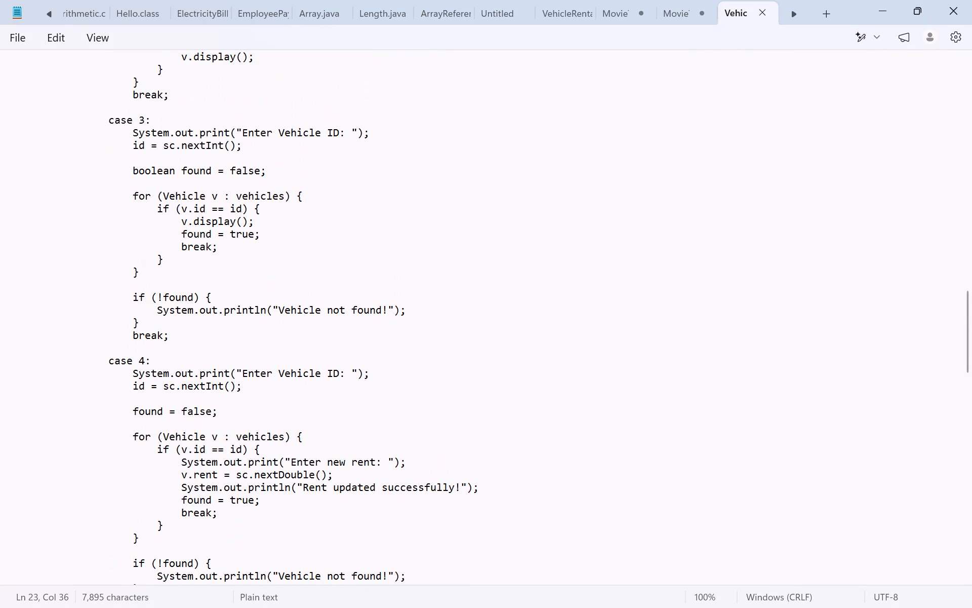
scroll(535, 514, down, 1)
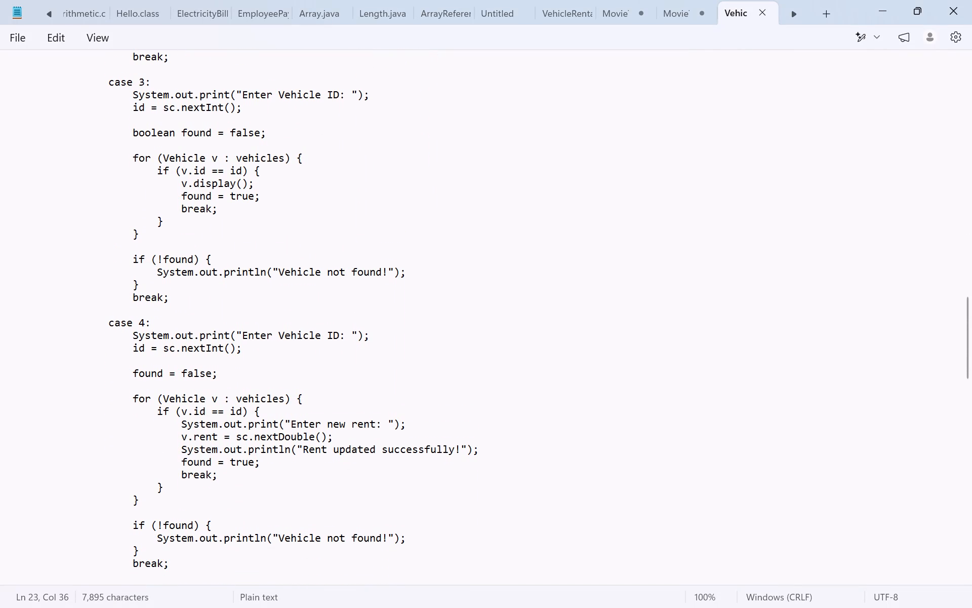
key(shift+super+s)
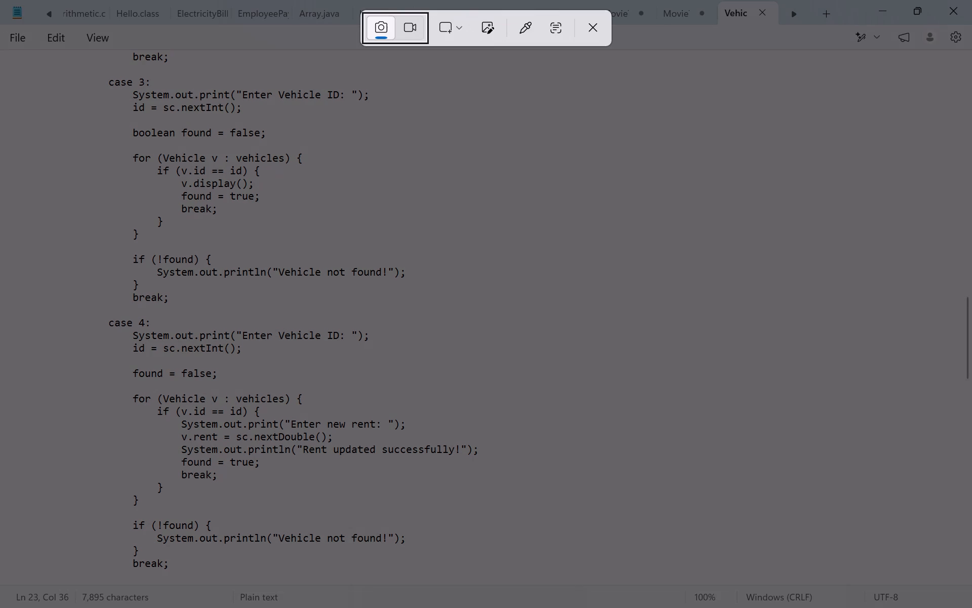
drag(57, 63, 112, 120)
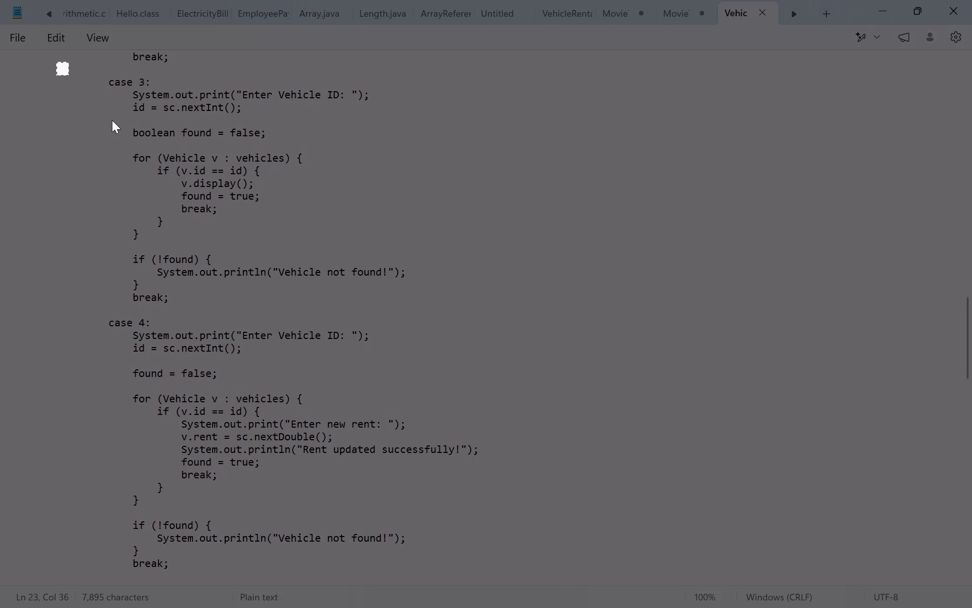
drag(112, 120, 647, 534)
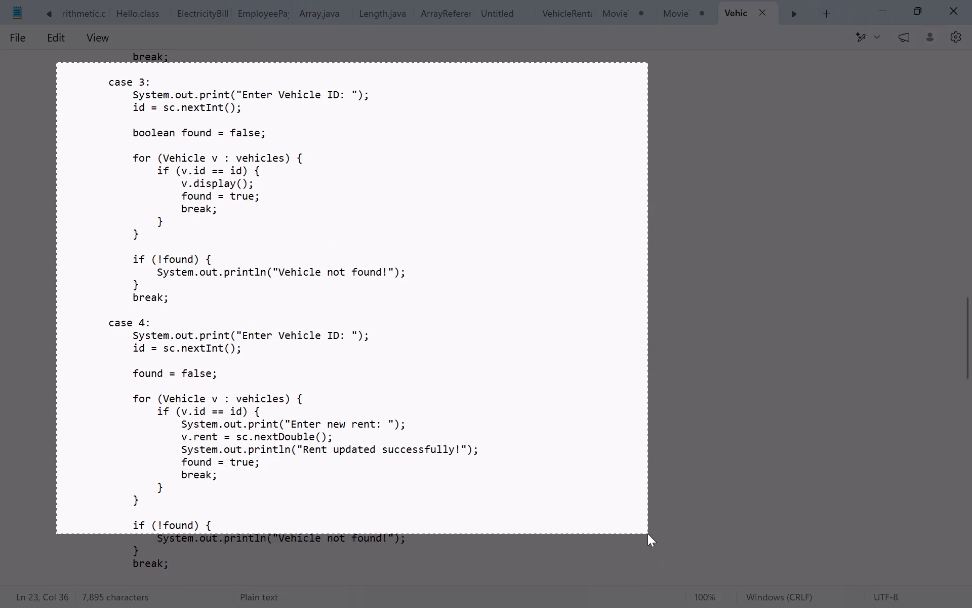
drag(647, 534, 643, 577)
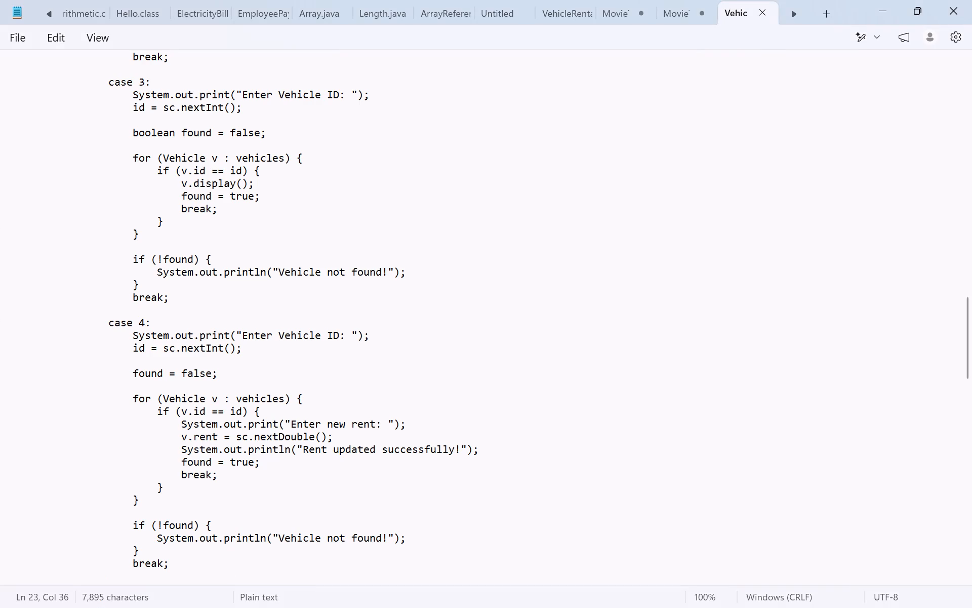
Take a screen snip from the start of case 5 through the "Invalid rental days!" else block in case 6.
scroll(490, 340, down, 4)
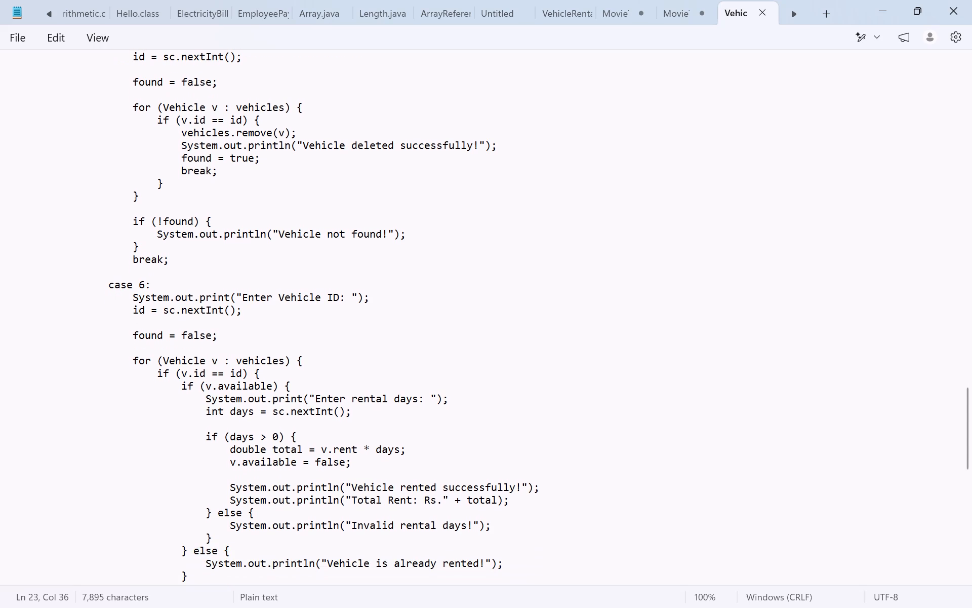
scroll(490, 340, up, 1)
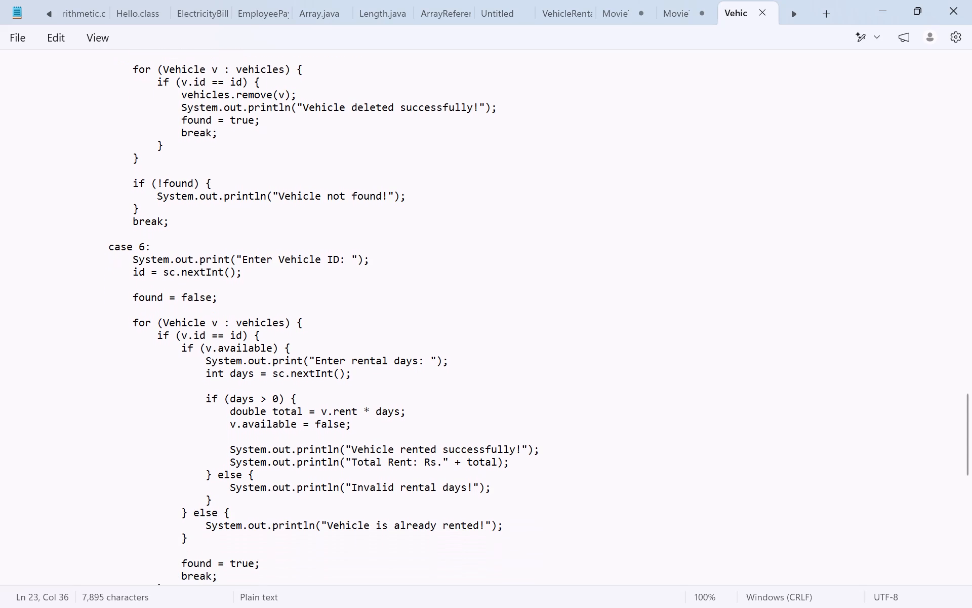
scroll(490, 340, up, 1)
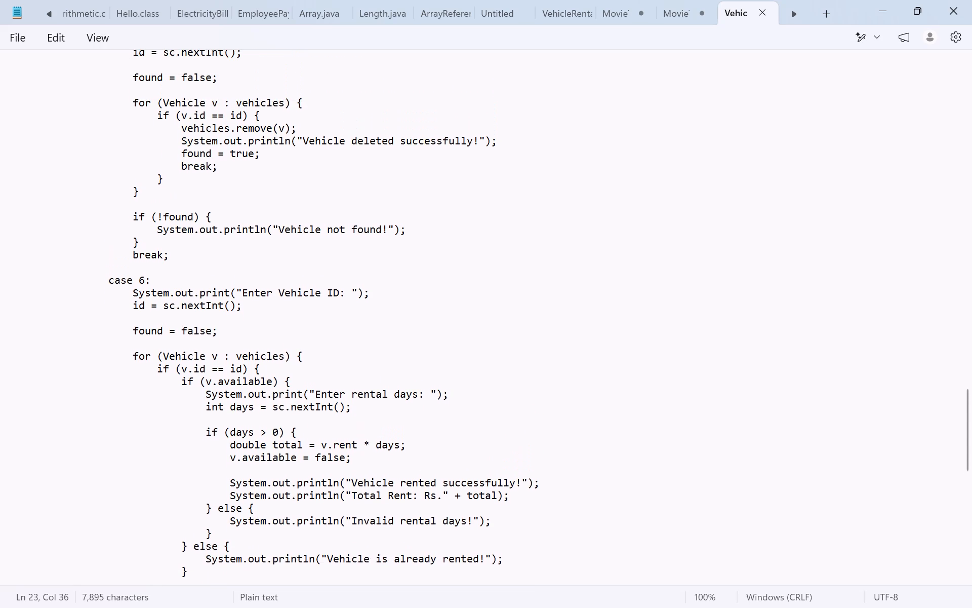
scroll(490, 340, up, 2)
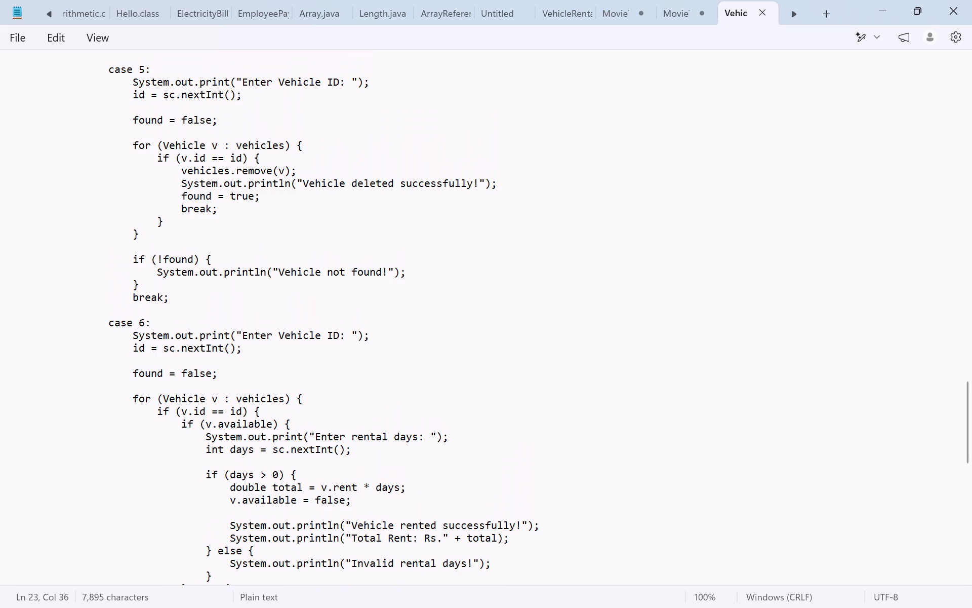
key(shift+super+s)
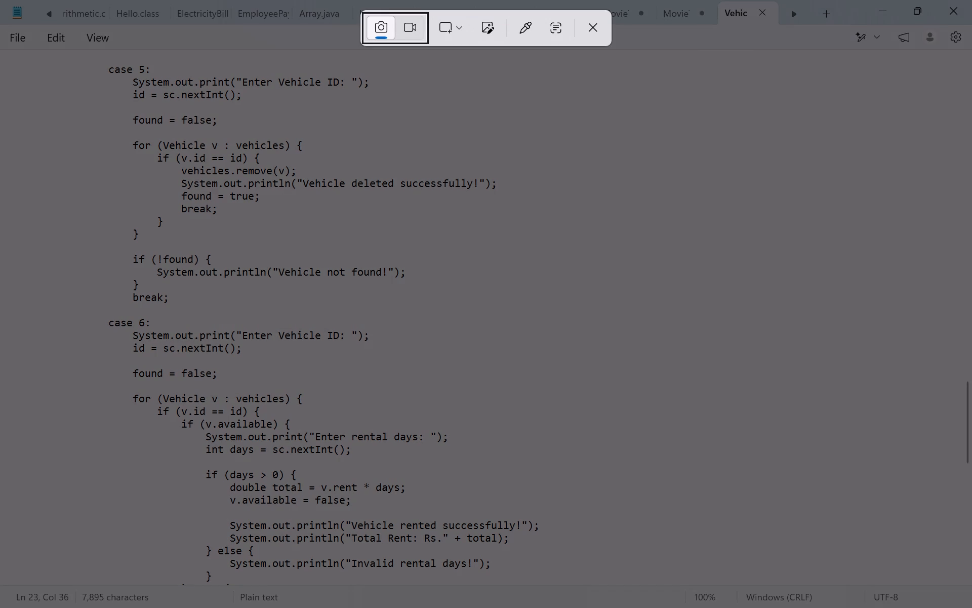
drag(78, 60, 339, 395)
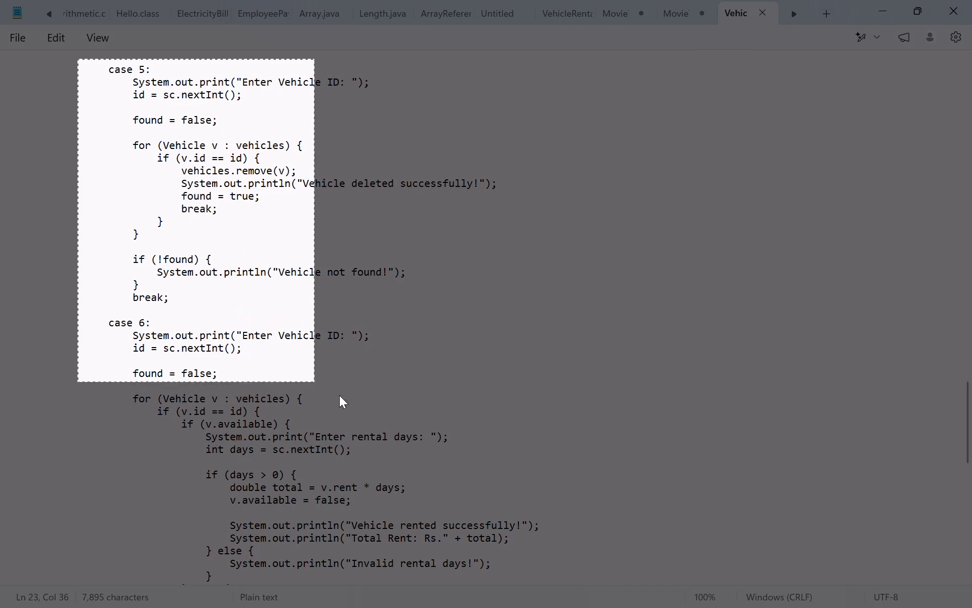
drag(339, 395, 647, 552)
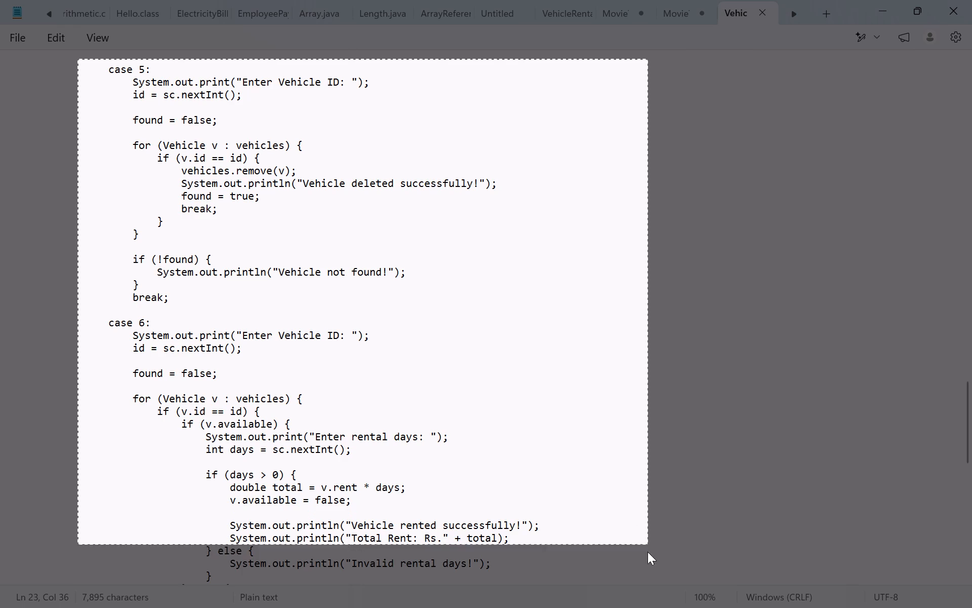
drag(647, 552, 688, 583)
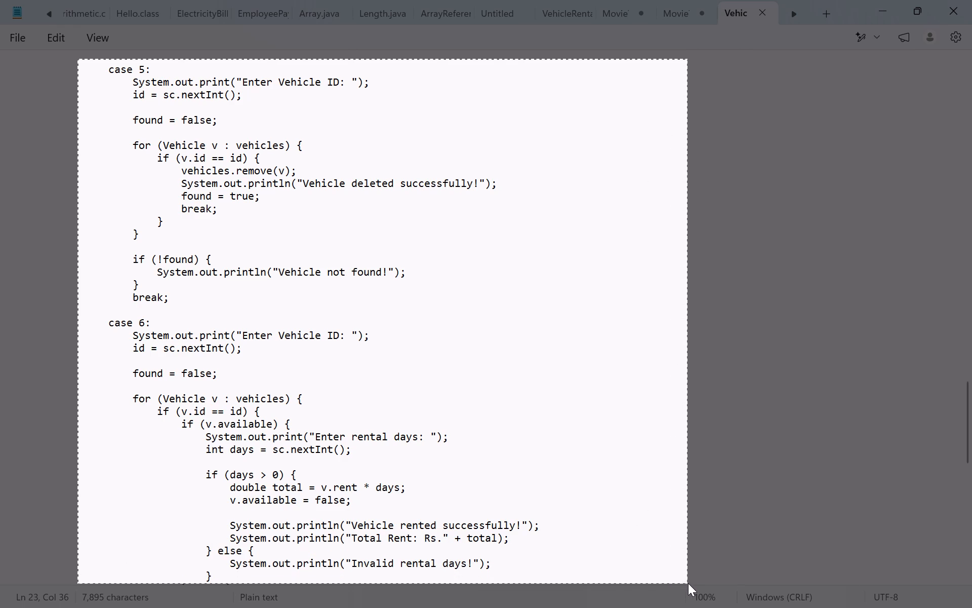
drag(688, 583, 725, 586)
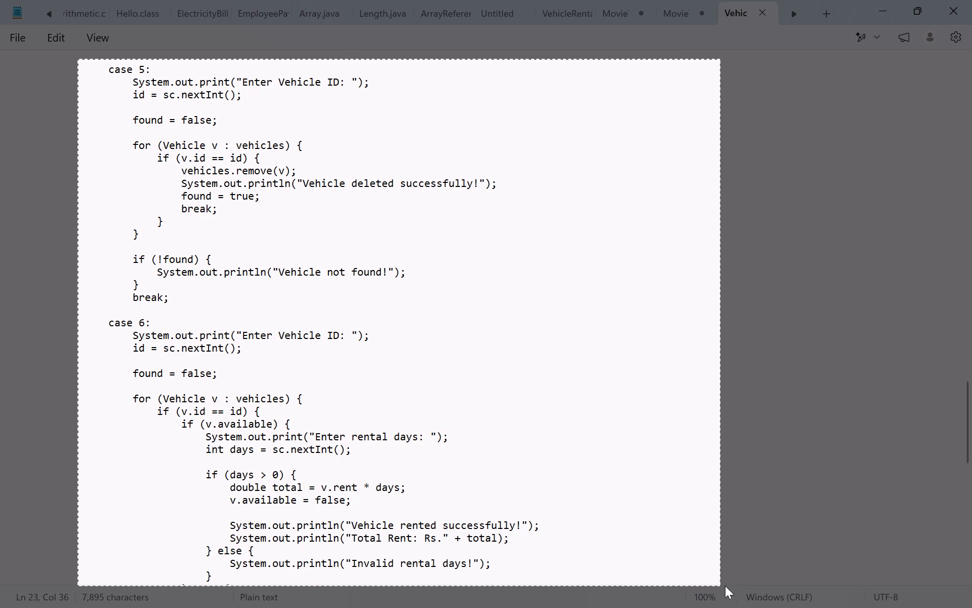
drag(725, 586, 752, 586)
Snip the code from the "Vehicle rented successfully!" line in case 6 through the end of case 7's for loop.
scroll(482, 432, down, 1)
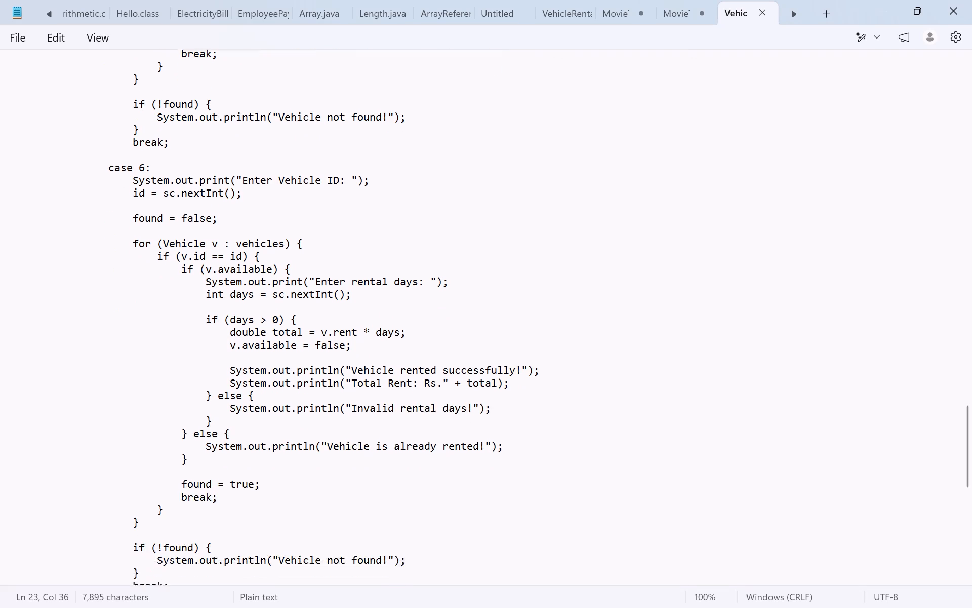
scroll(482, 432, down, 3)
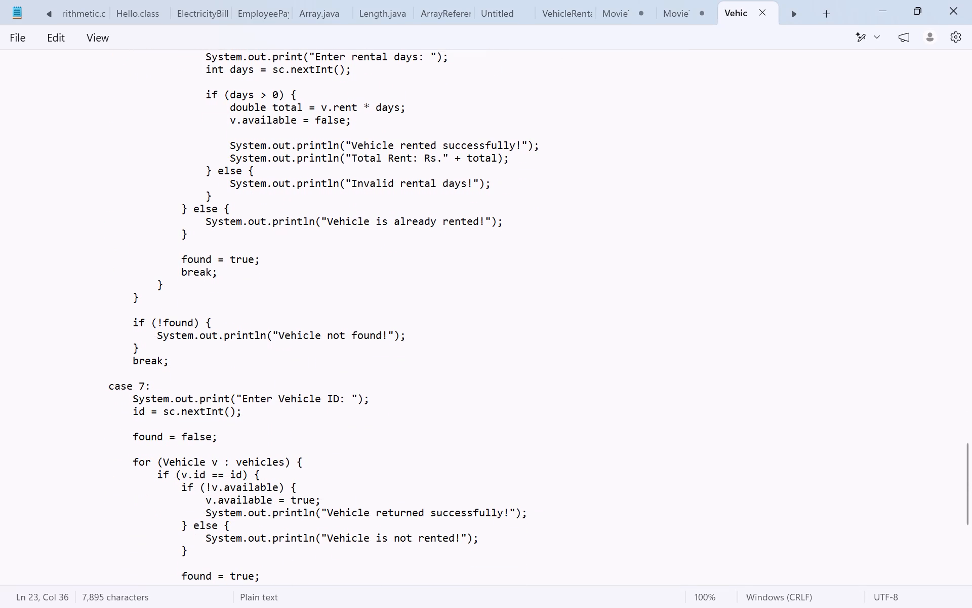
scroll(482, 432, down, 2)
scroll(482, 432, up, 1)
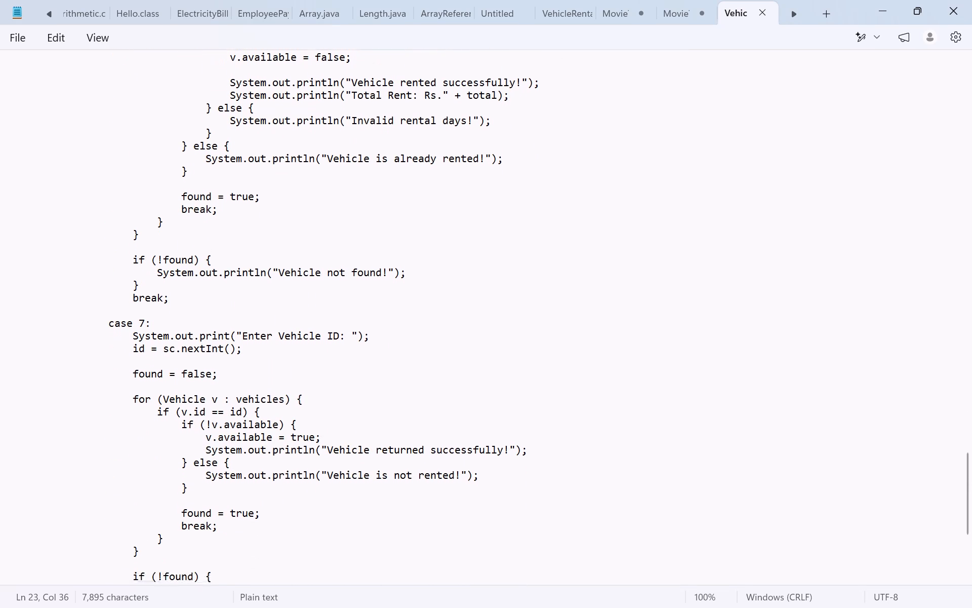
scroll(482, 432, up, 1)
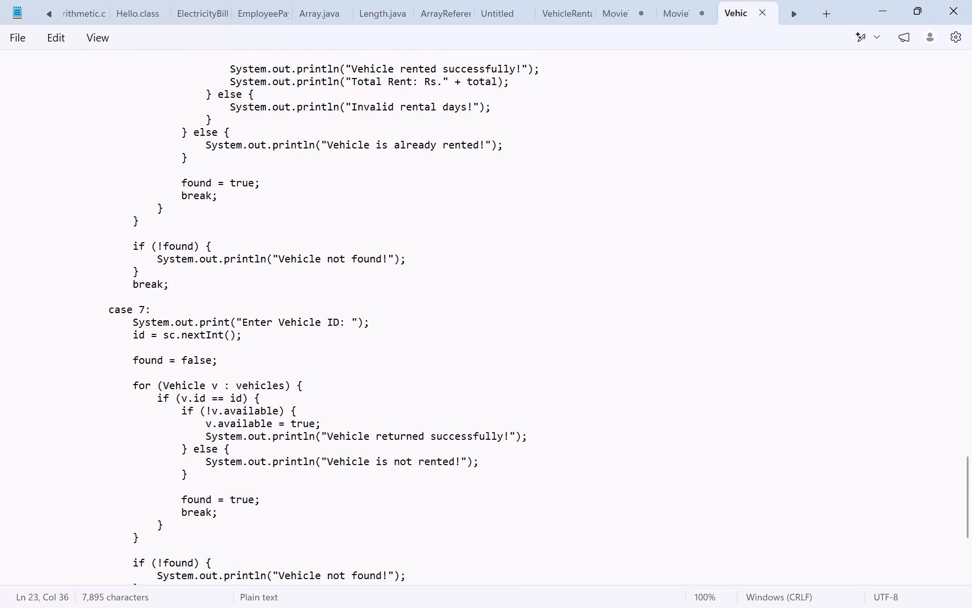
scroll(482, 432, up, 1)
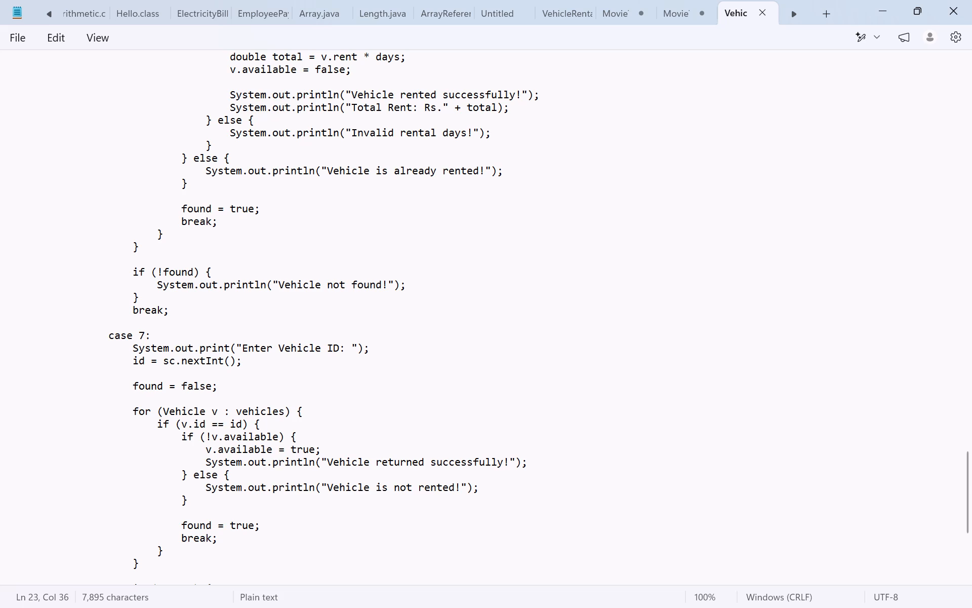
scroll(482, 432, down, 1)
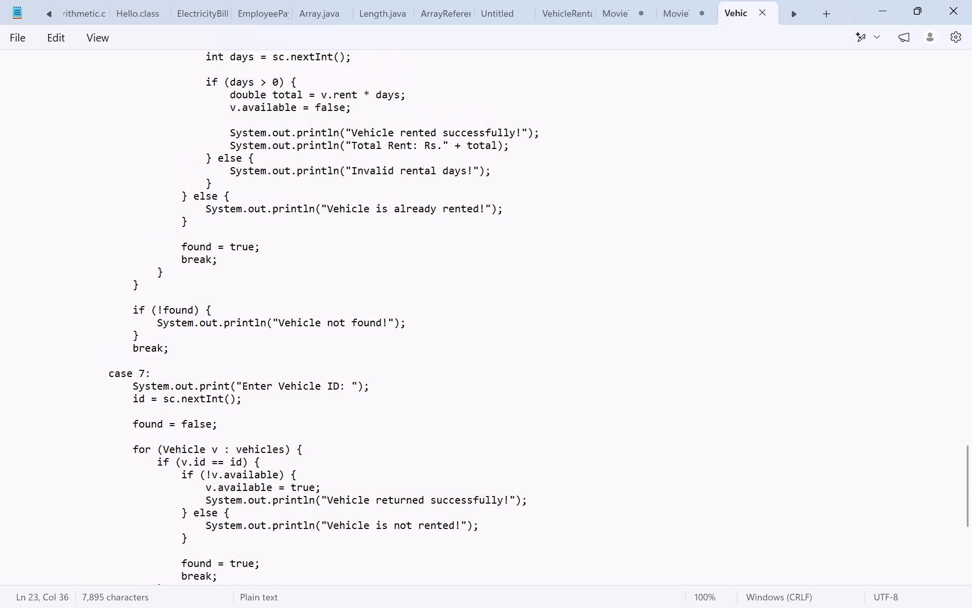
scroll(482, 432, down, 1)
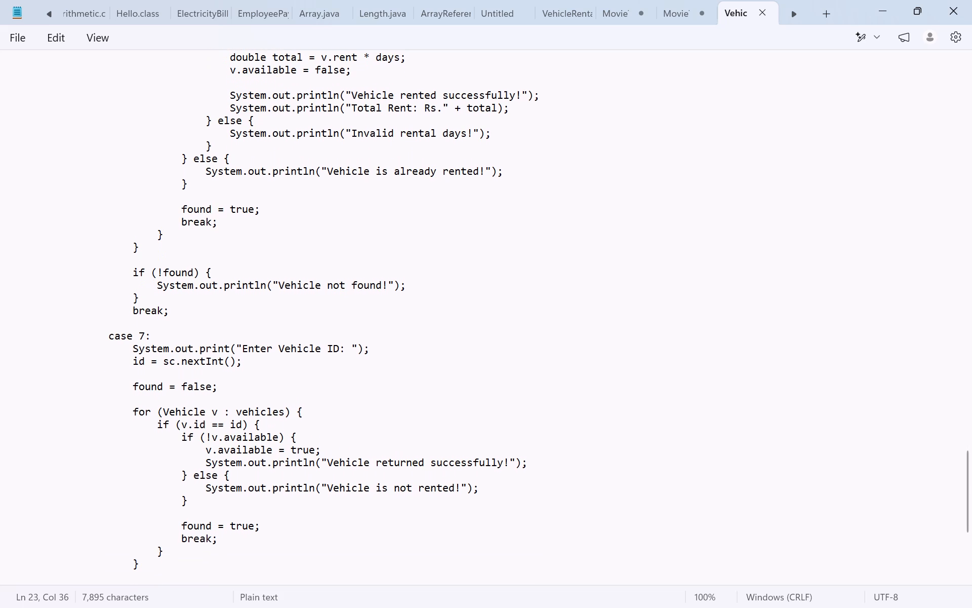
scroll(482, 432, down, 1)
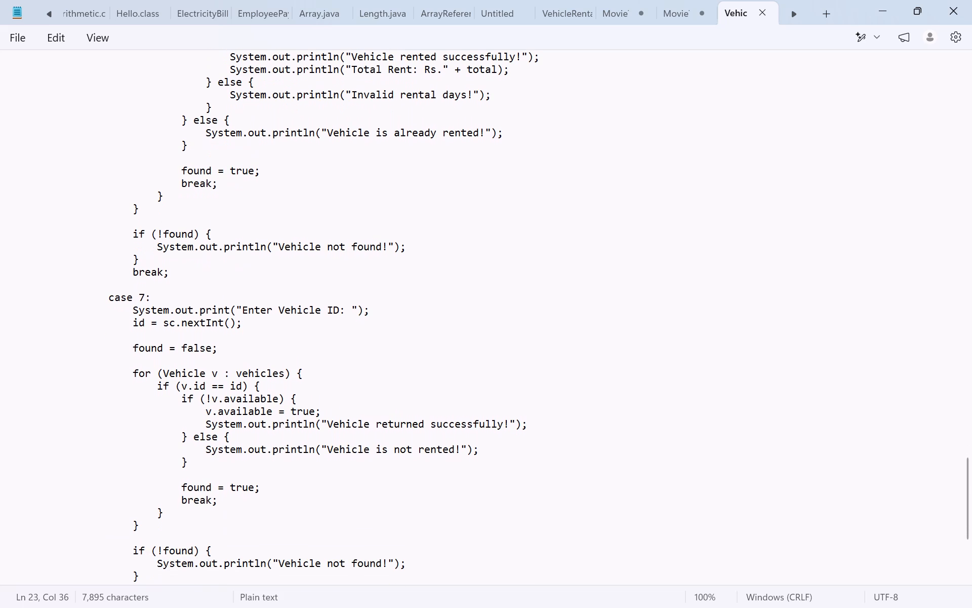
key(shift+super+s)
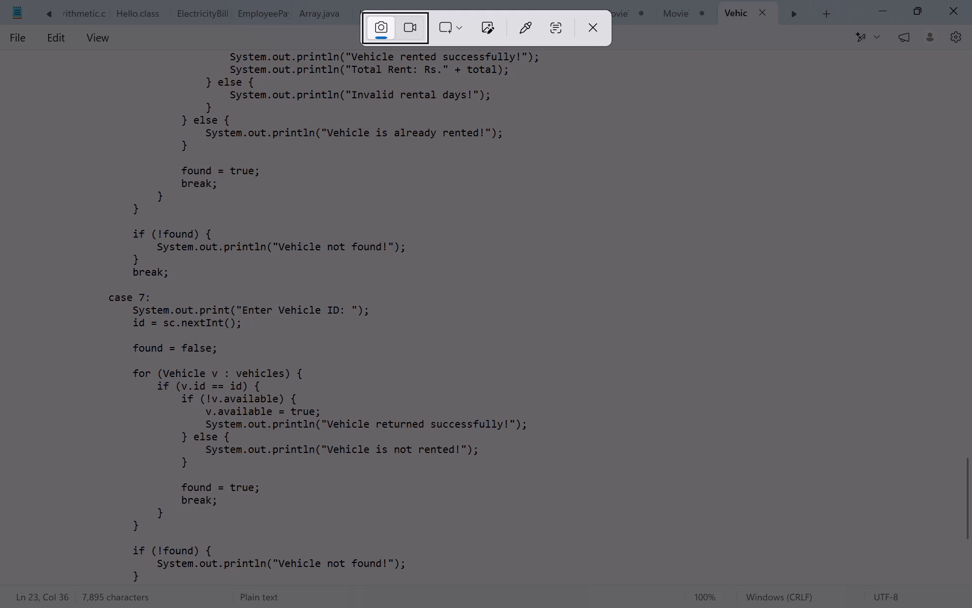
drag(81, 48, 736, 469)
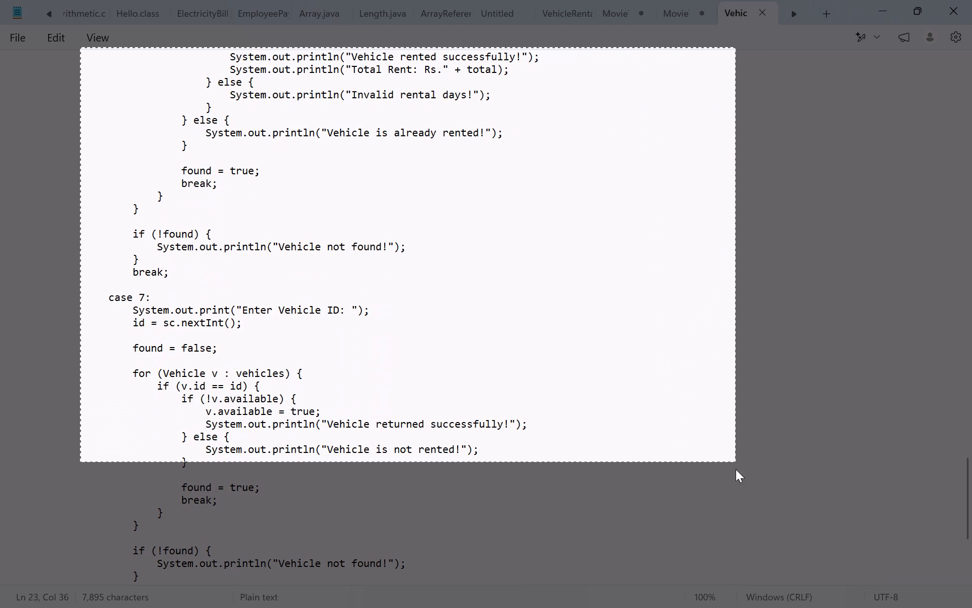
drag(736, 469, 768, 541)
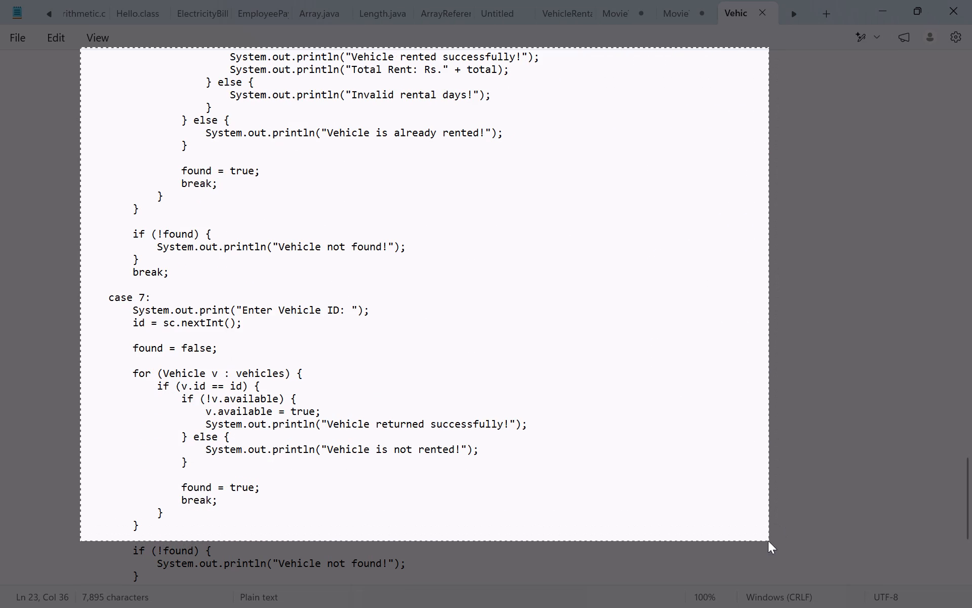
drag(768, 541, 767, 541)
Snip the remaining code from case 7's final "if (!found)" check through the last closing brace of the program.
scroll(462, 335, down, 4)
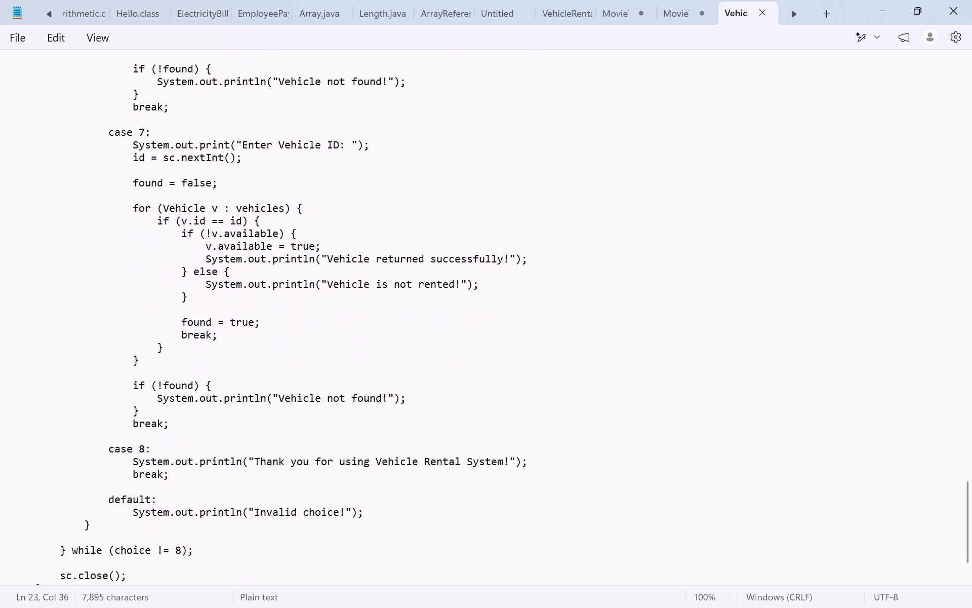
scroll(462, 335, down, 7)
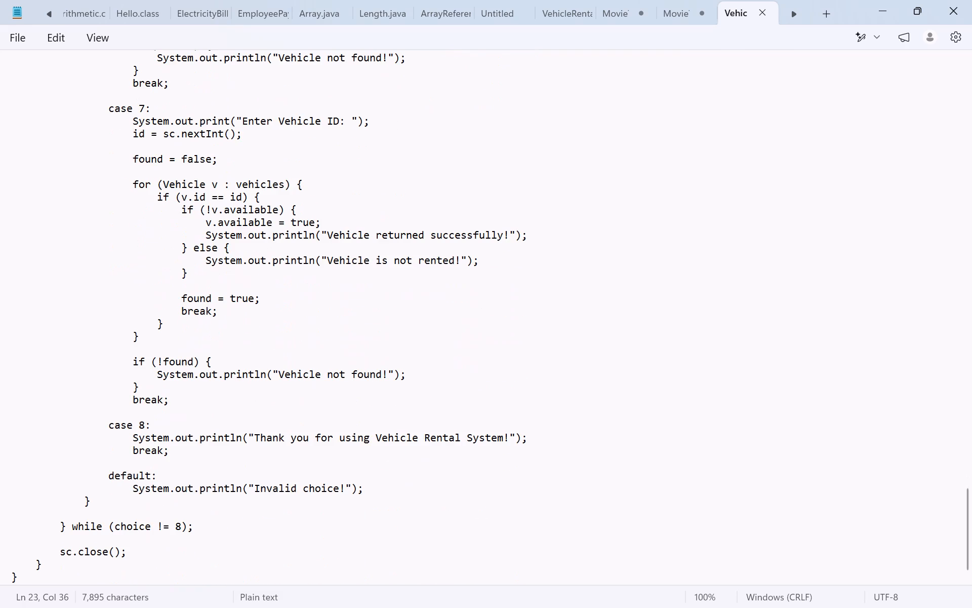
key(shift+super+s)
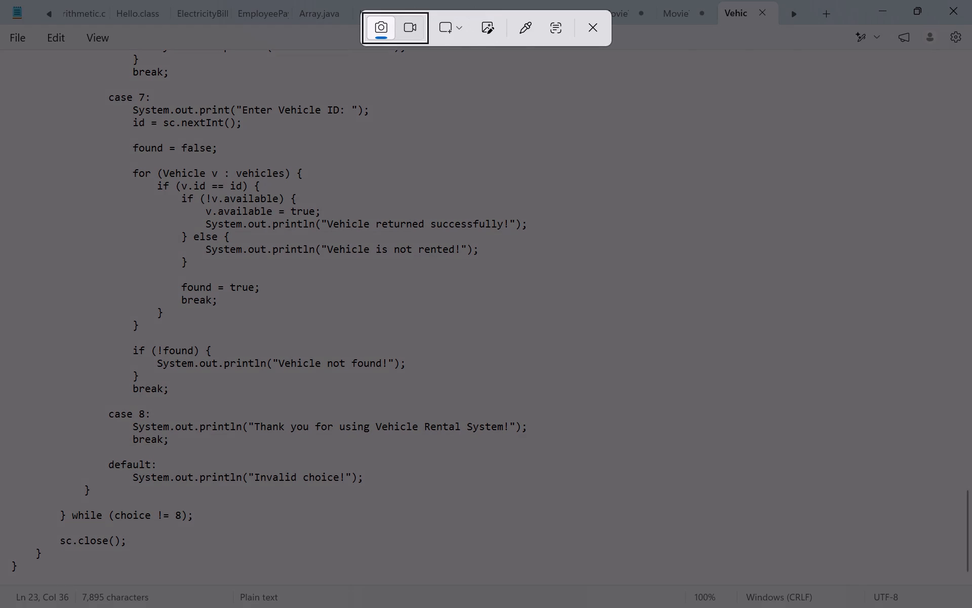
drag(2, 327, 561, 564)
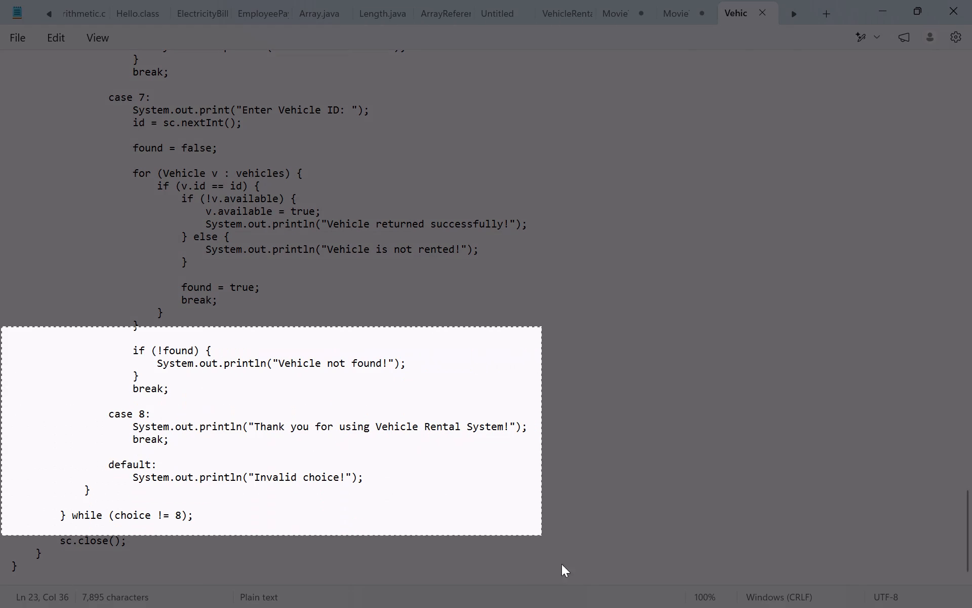
drag(561, 564, 742, 588)
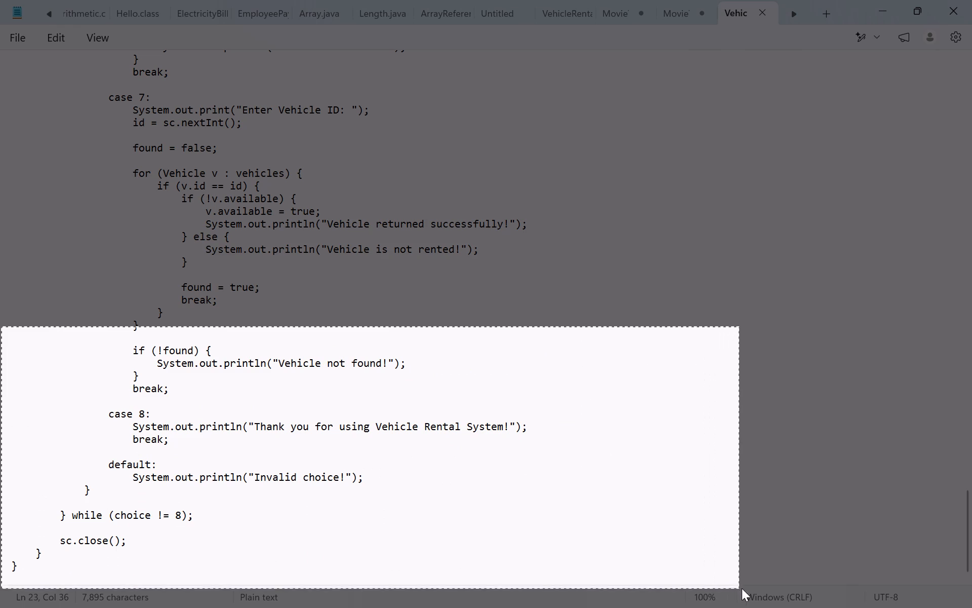
drag(742, 588, 619, 582)
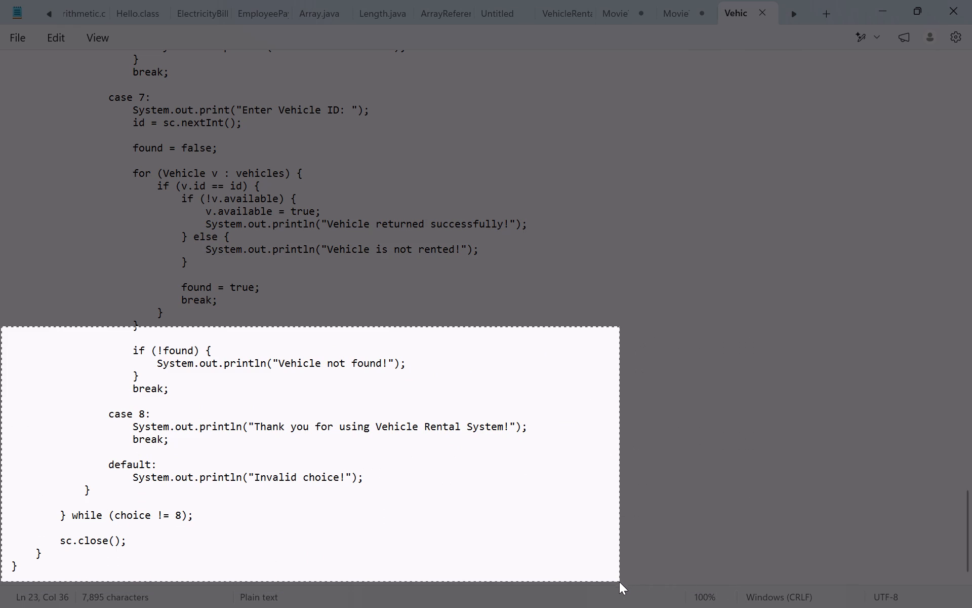
drag(619, 582, 619, 583)
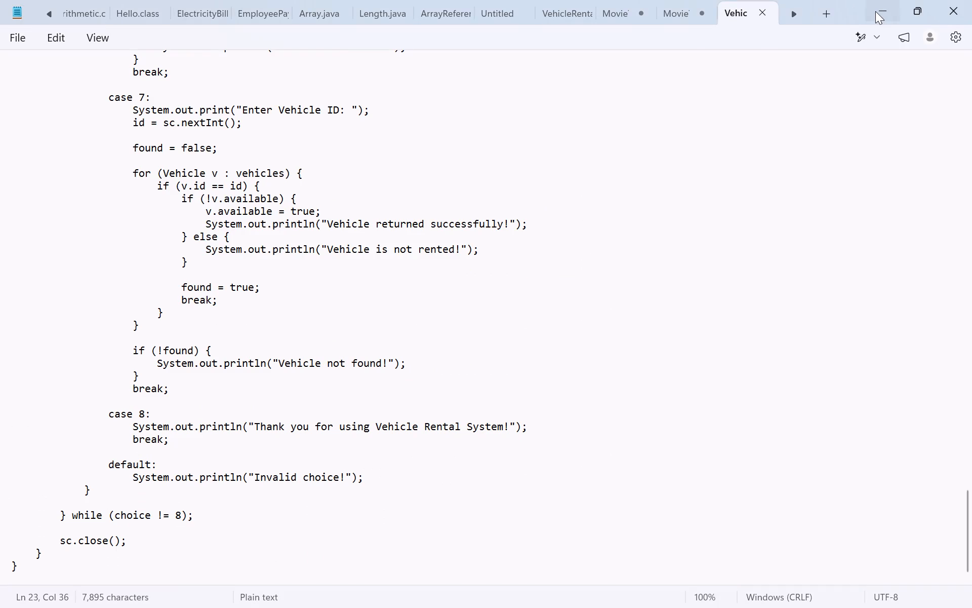
Minimize Notepad and look in File Explorer's Pictures folder for the Screenshots folder.
click(876, 11)
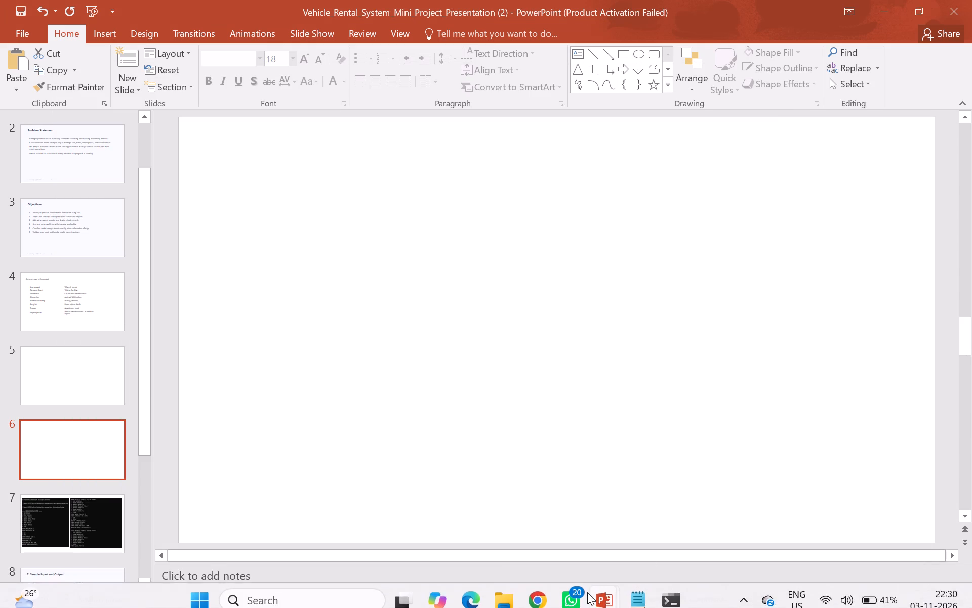
click(498, 589)
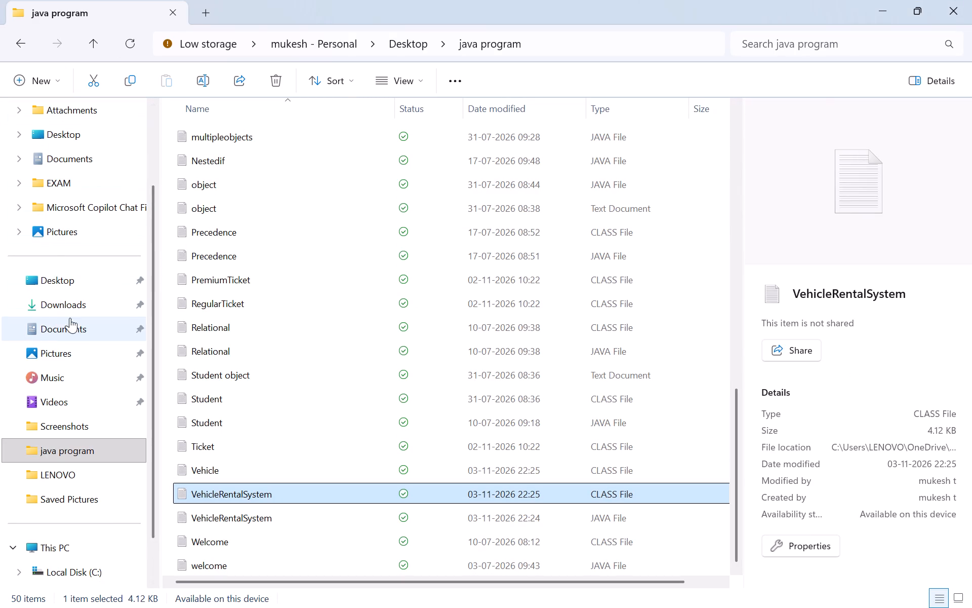
click(88, 353)
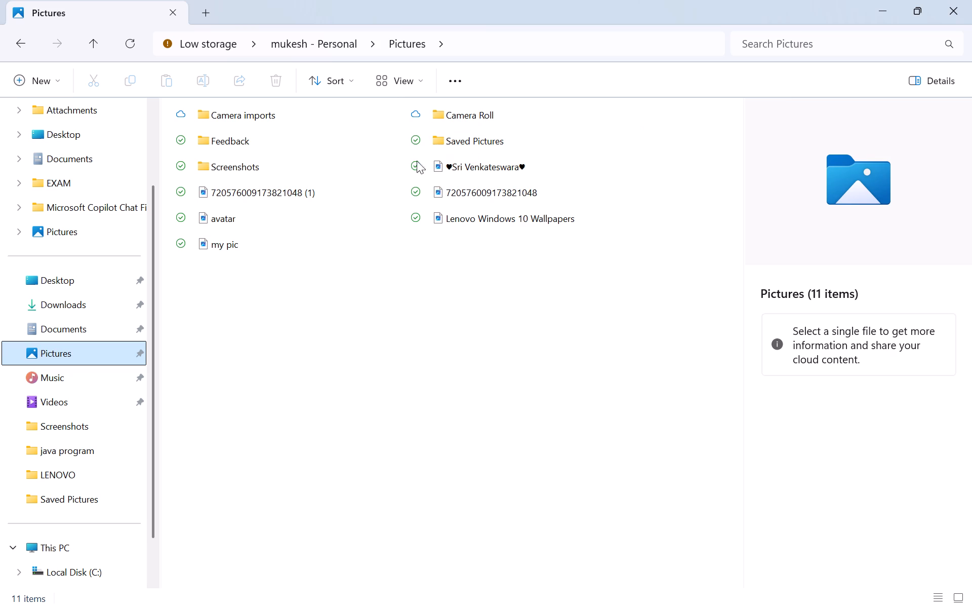
click(238, 170)
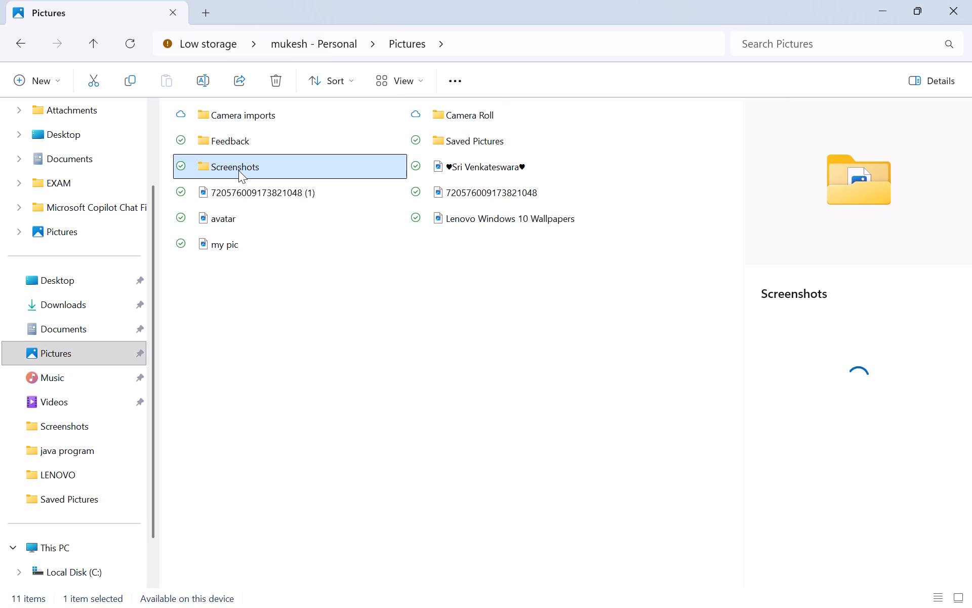
click(882, 16)
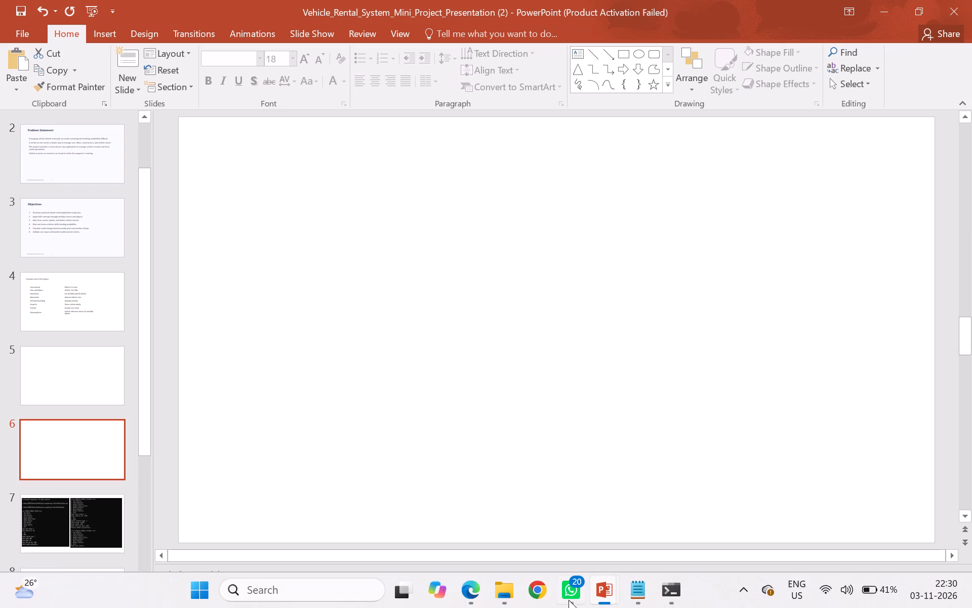
Switch to Microsoft Edge and open a new browser tab.
click(478, 589)
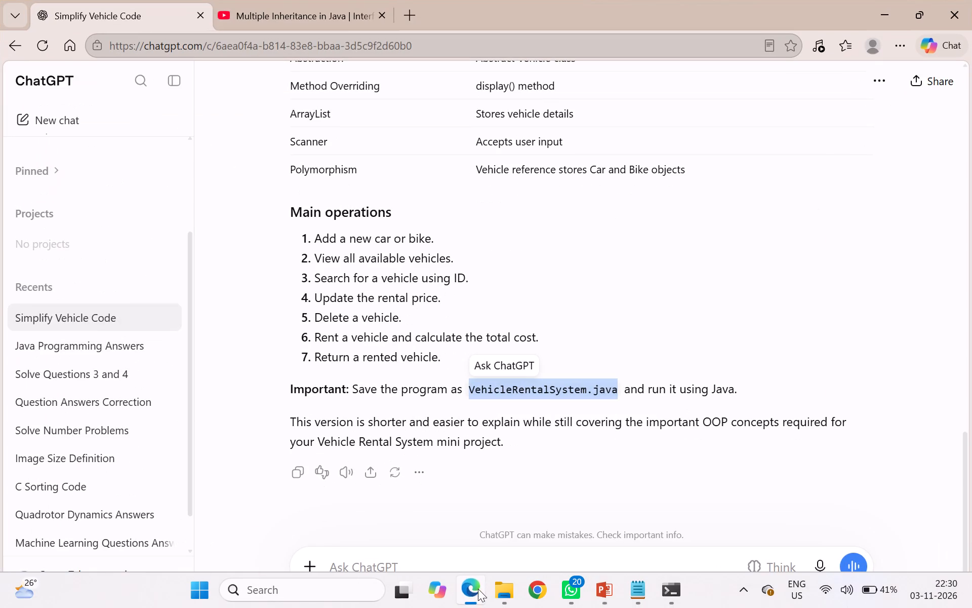
click(414, 25)
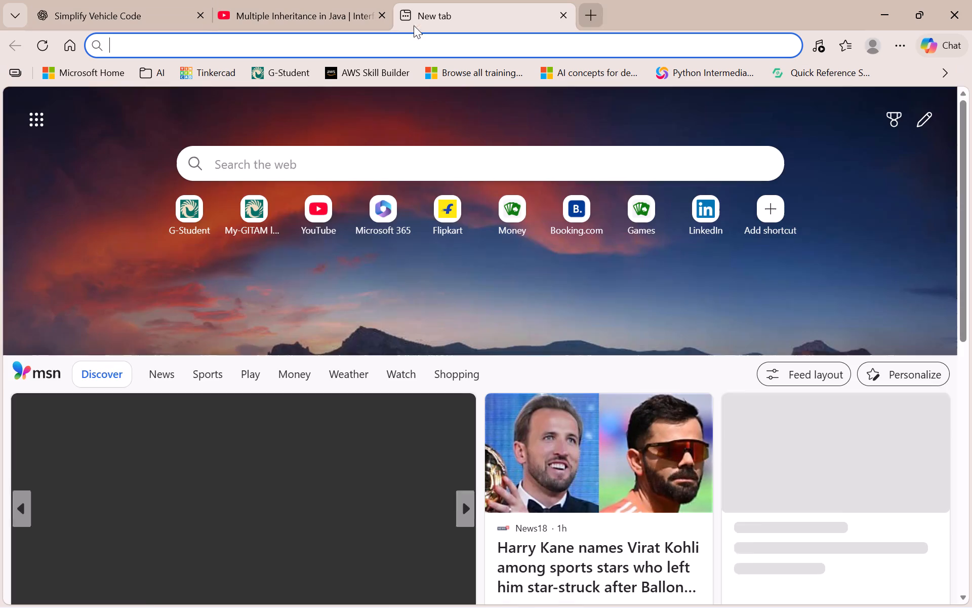
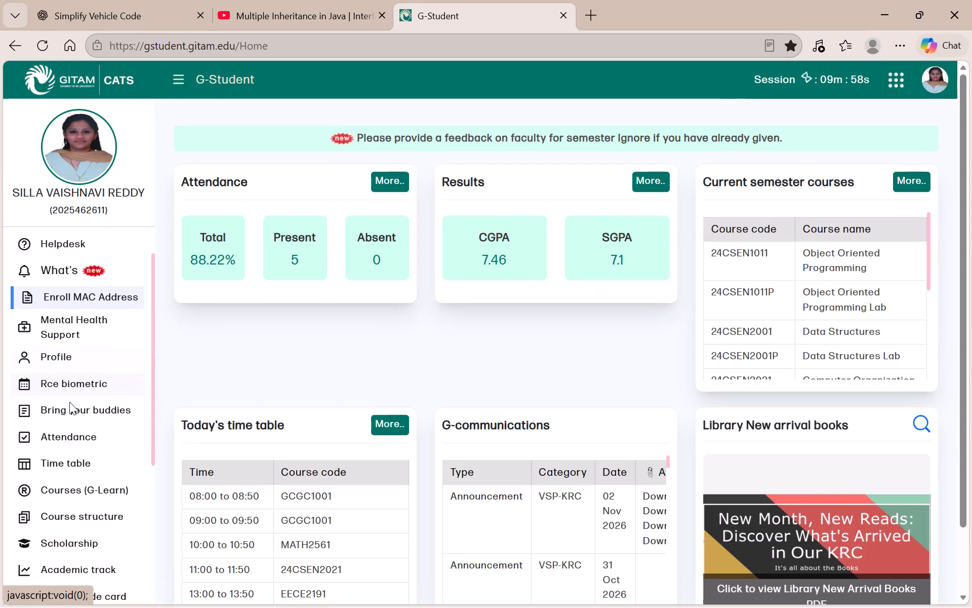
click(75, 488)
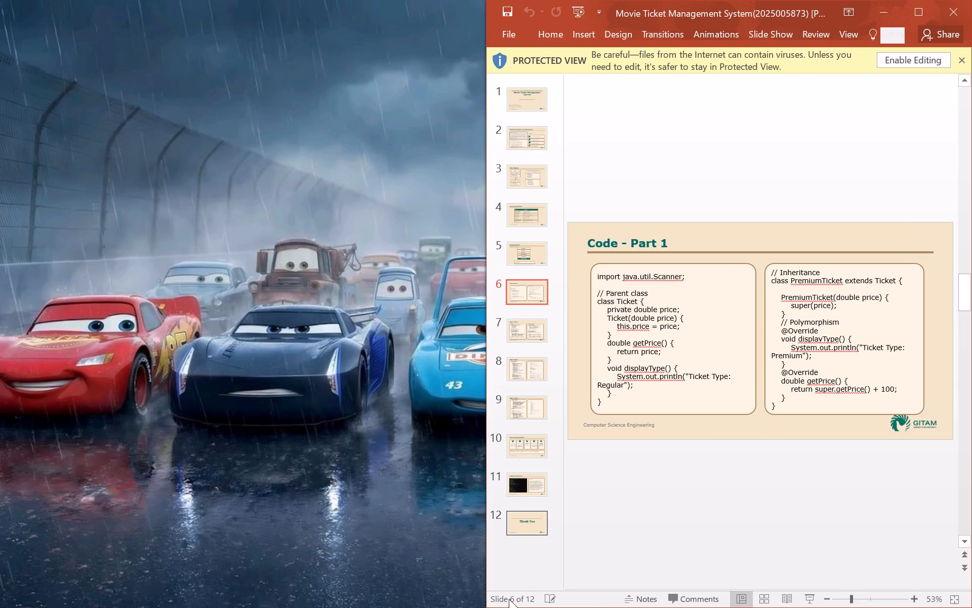
click(514, 586)
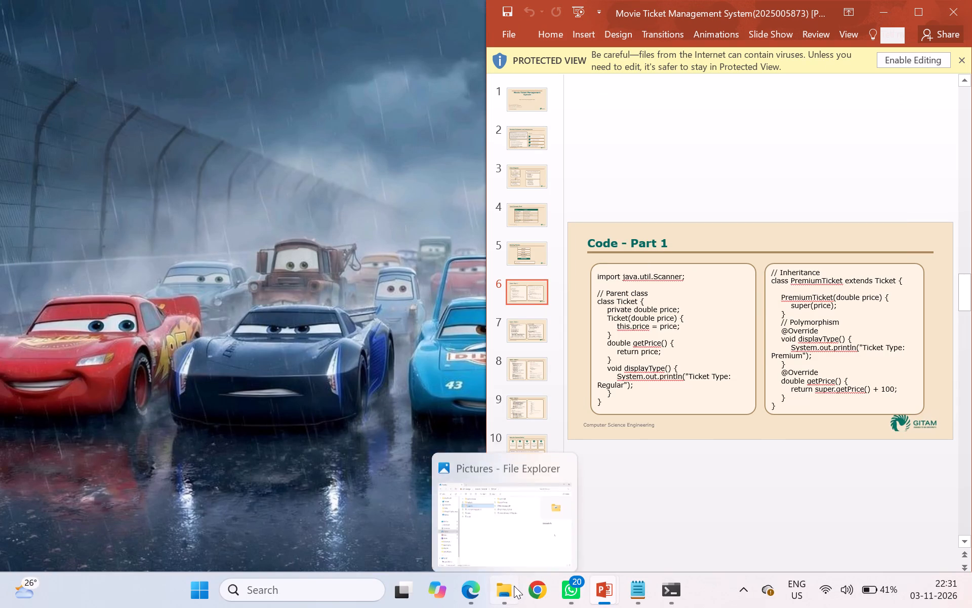
double_click(338, 174)
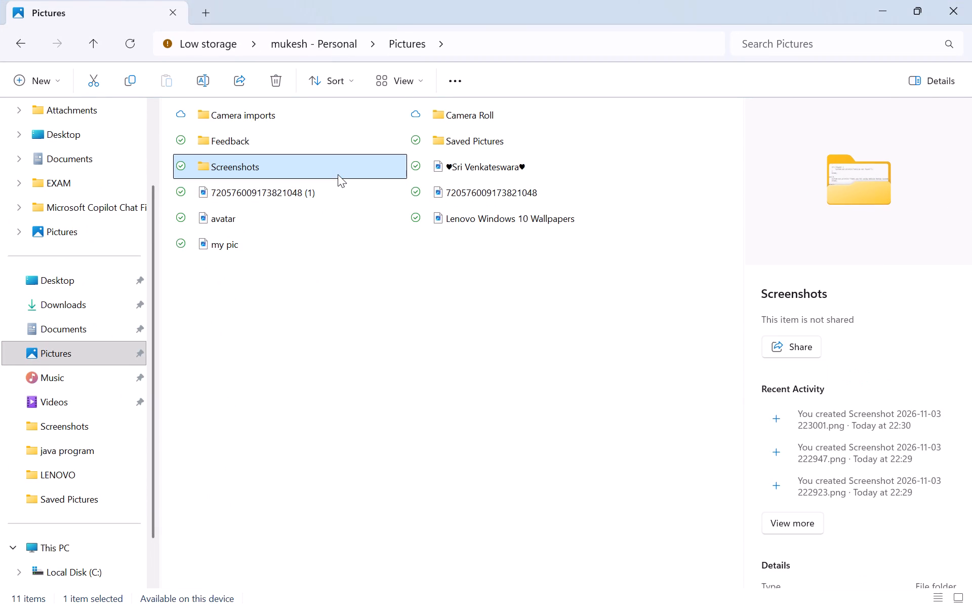
scroll(490, 324, down, 12)
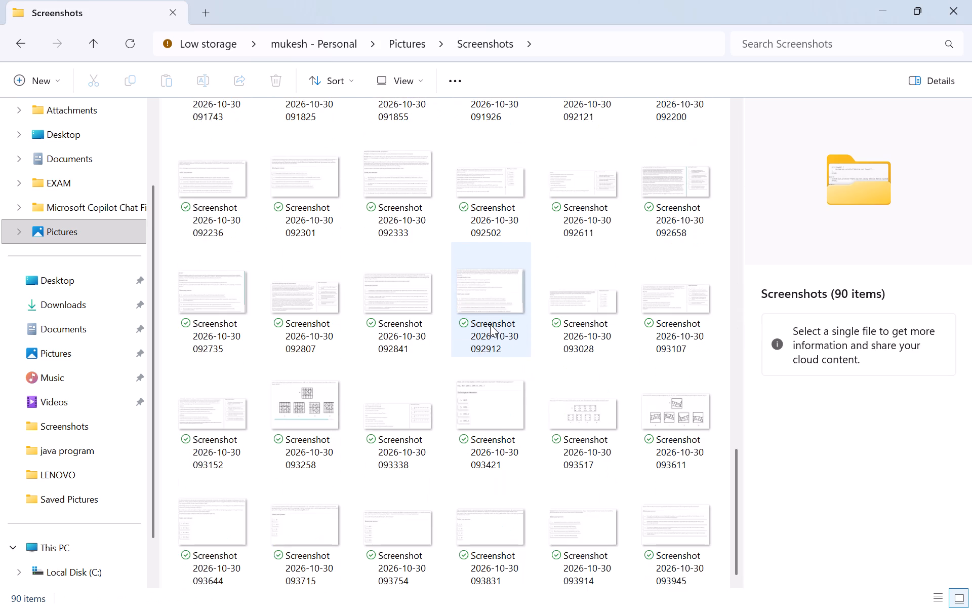
scroll(490, 324, down, 4)
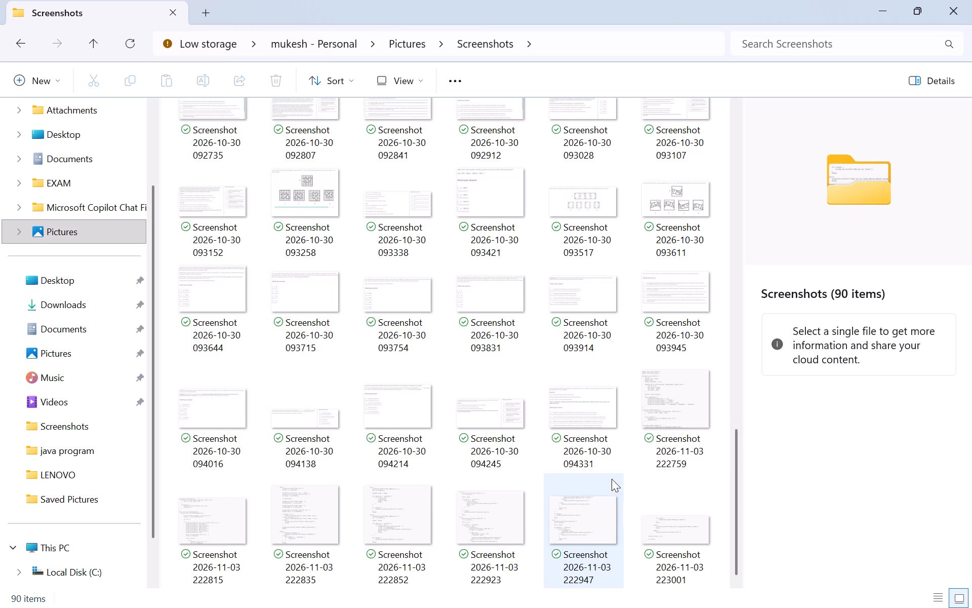
double_click(681, 397)
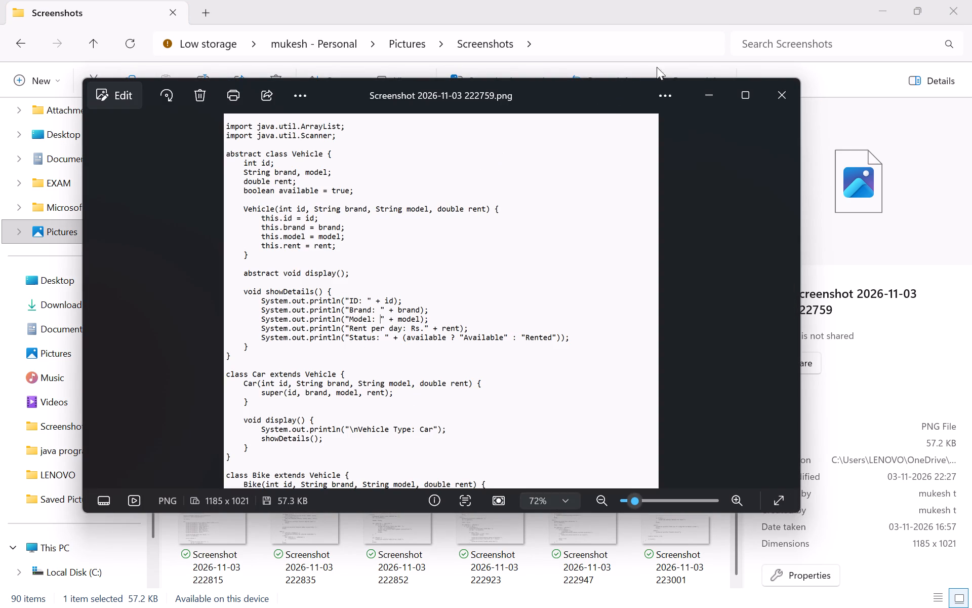
click(705, 88)
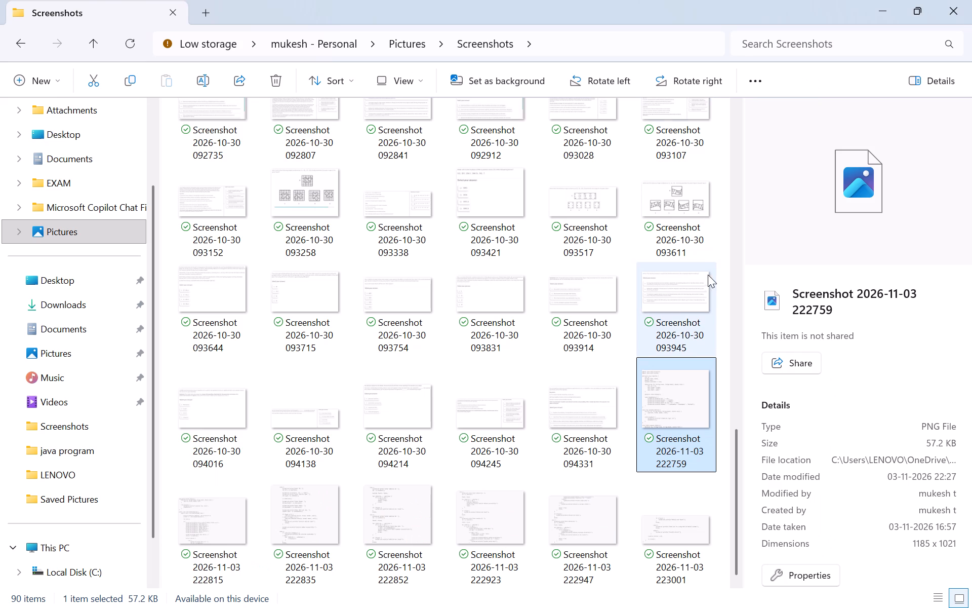
Switch from File Explorer to the Vehicle Rental System presentation in PowerPoint and show its insert commands.
click(881, 9)
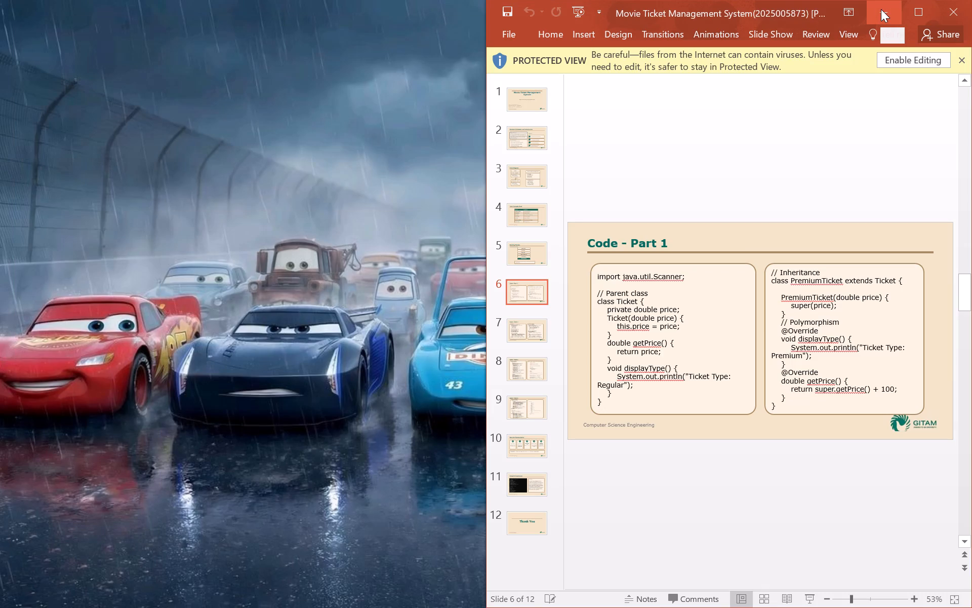
click(881, 9)
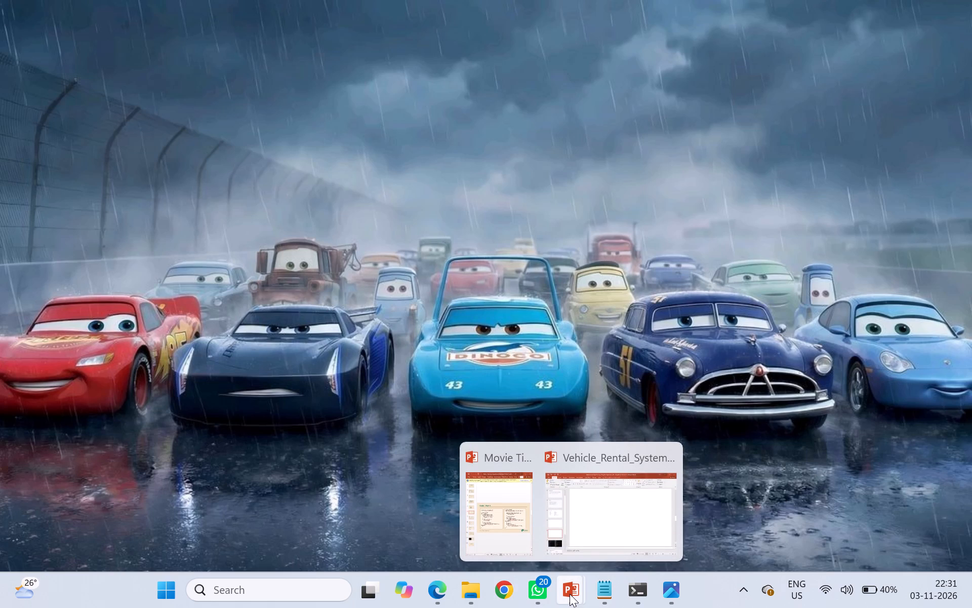
click(573, 508)
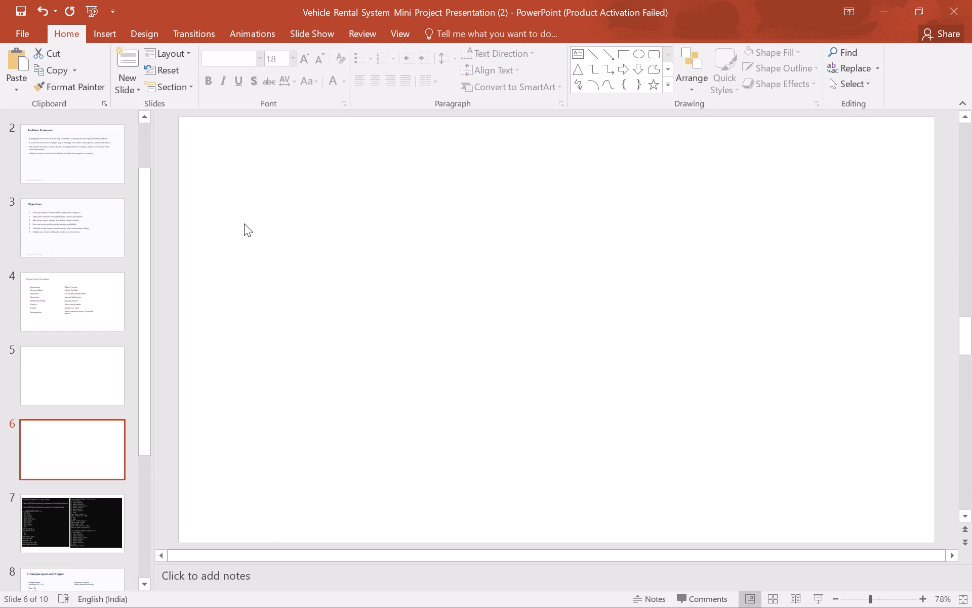
click(98, 31)
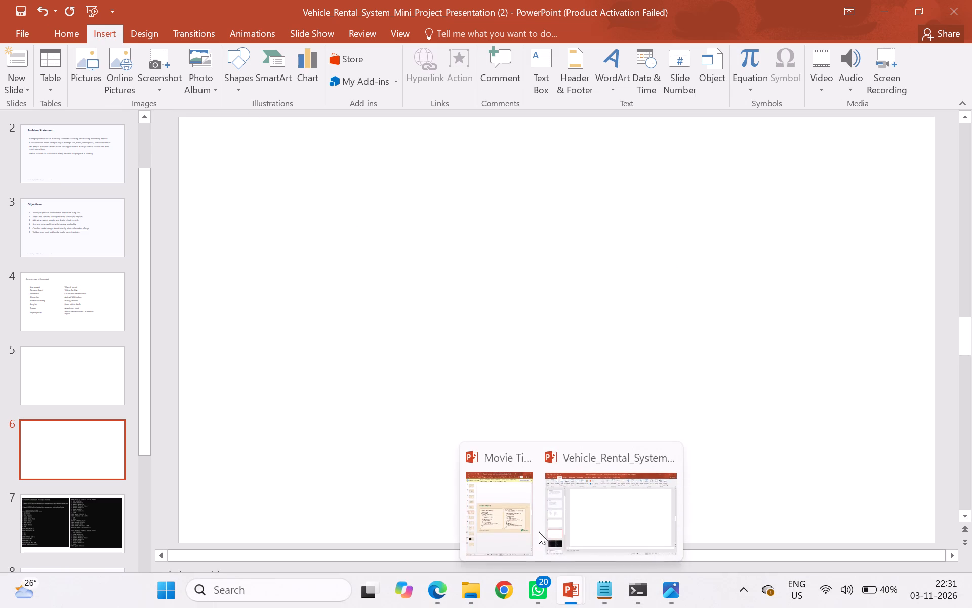
Examine how the Movie Ticket Management System presentation splits its code across the Code - Part 1 to Part 4 slides.
click(514, 519)
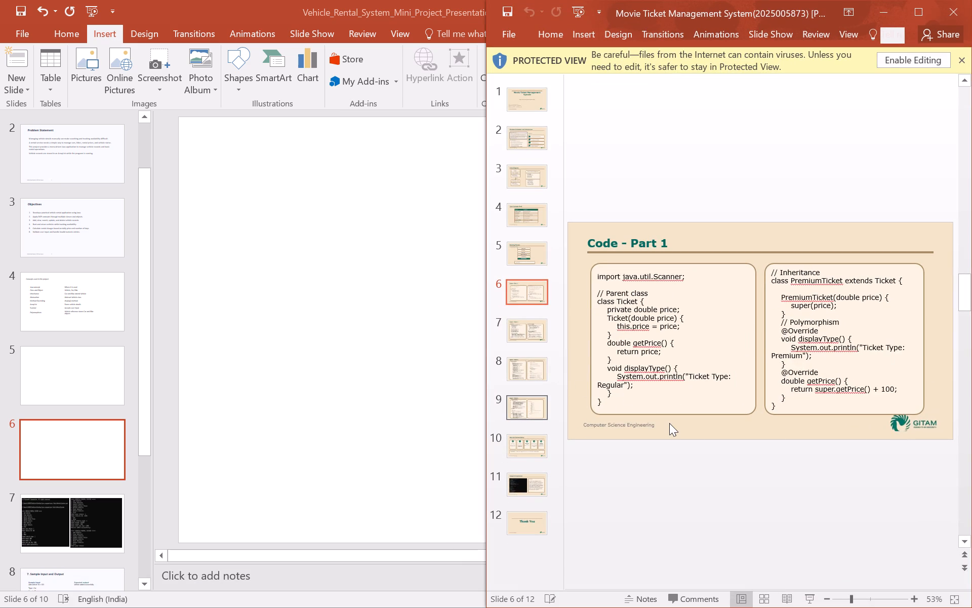
scroll(669, 423, down, 1)
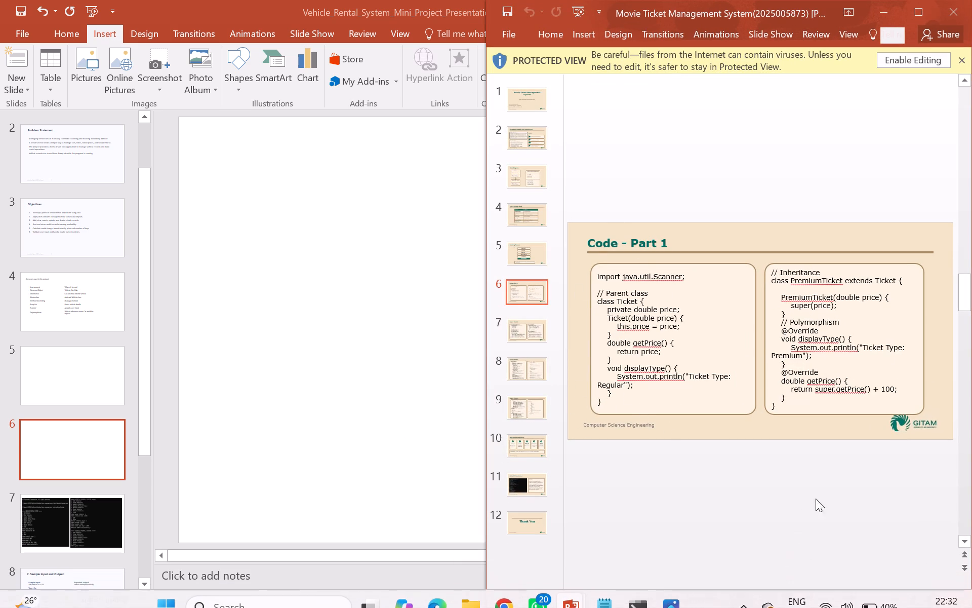
key(Down)
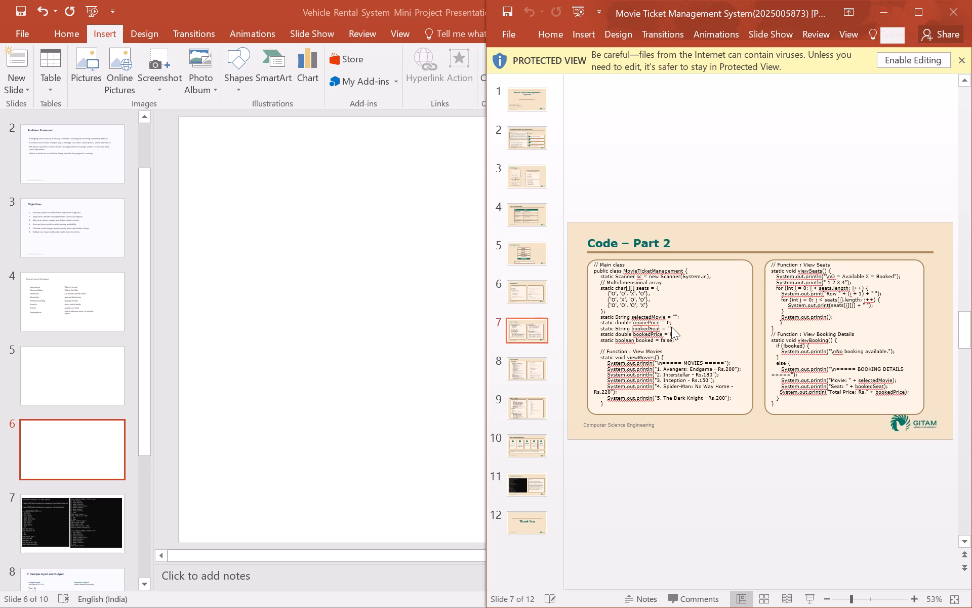
key(Down)
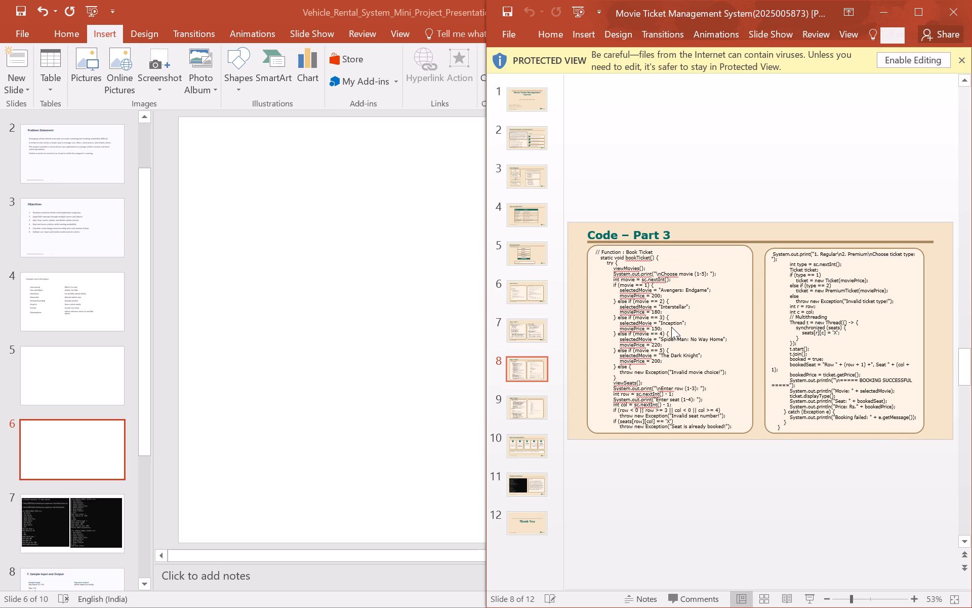
key(Down)
key(Up)
key(Up)
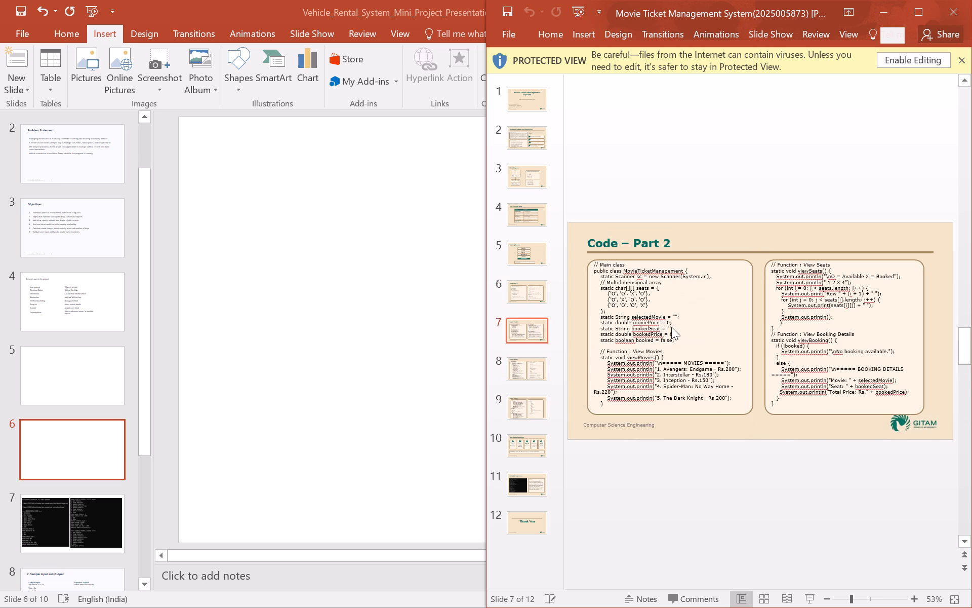
key(Up)
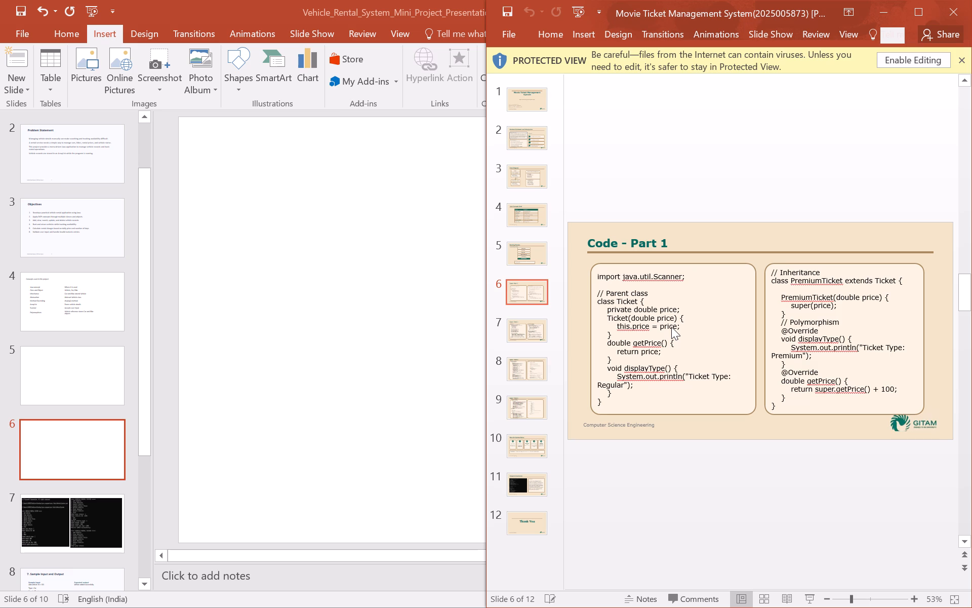
key(Down)
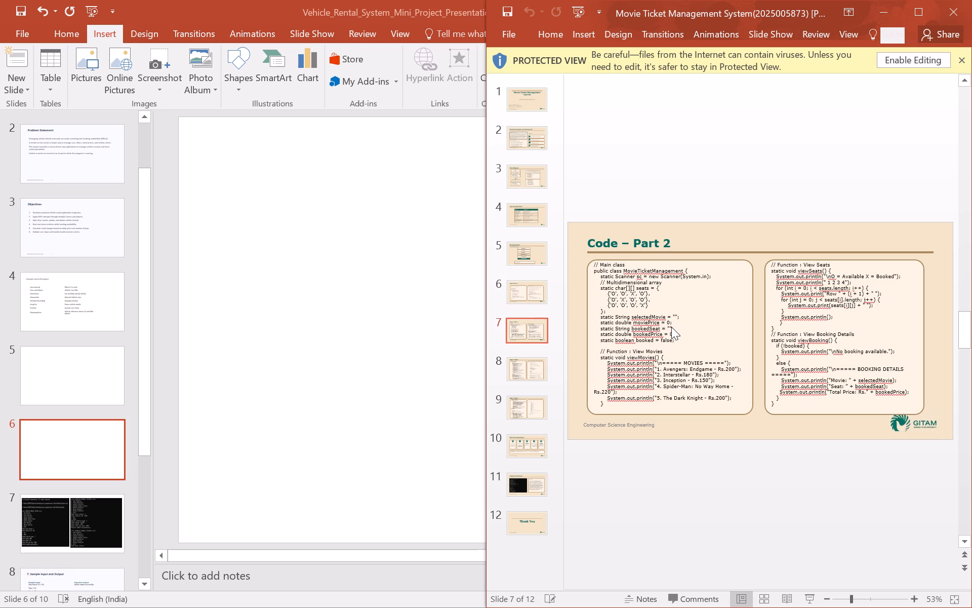
key(Down)
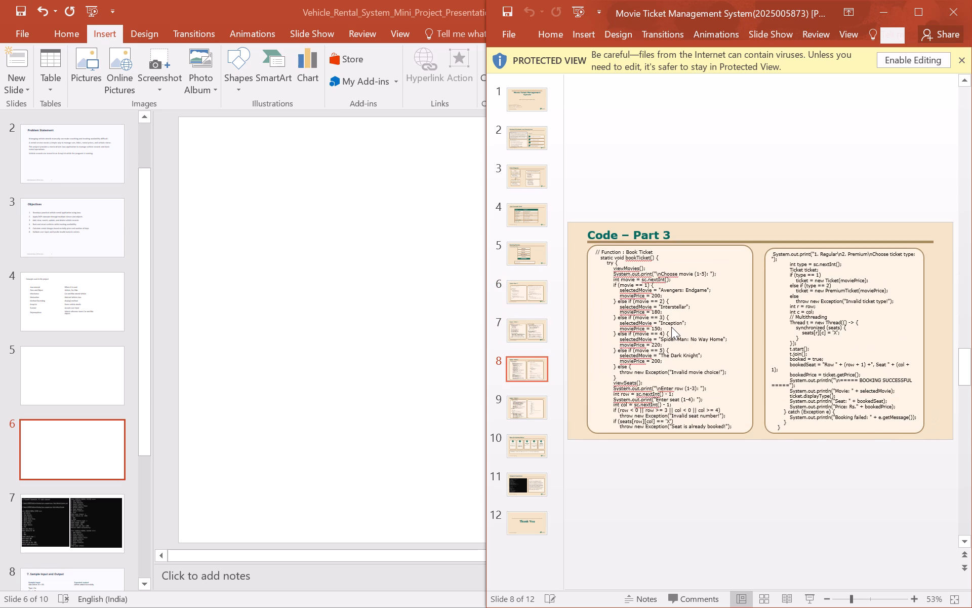
key(Down)
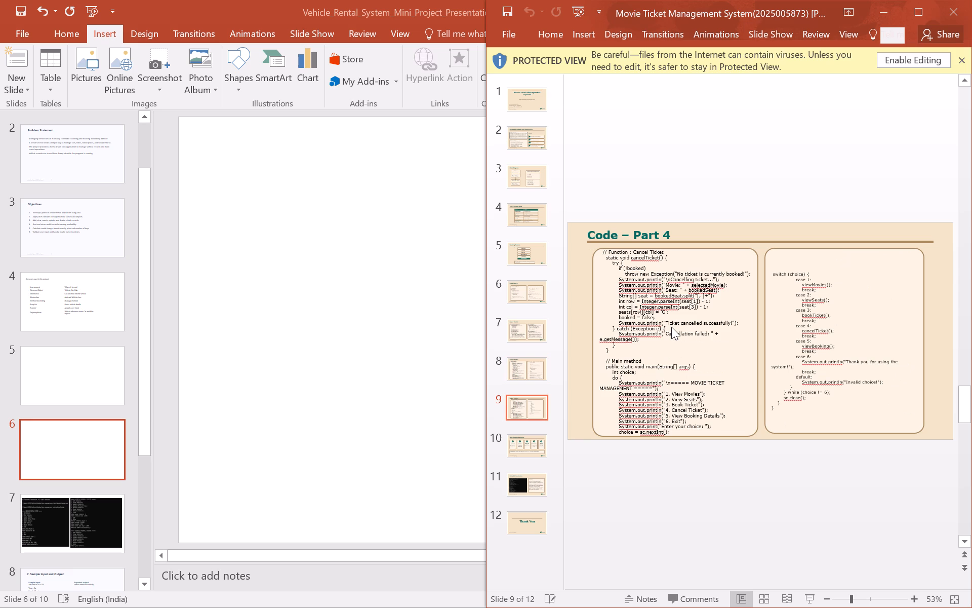
key(Down)
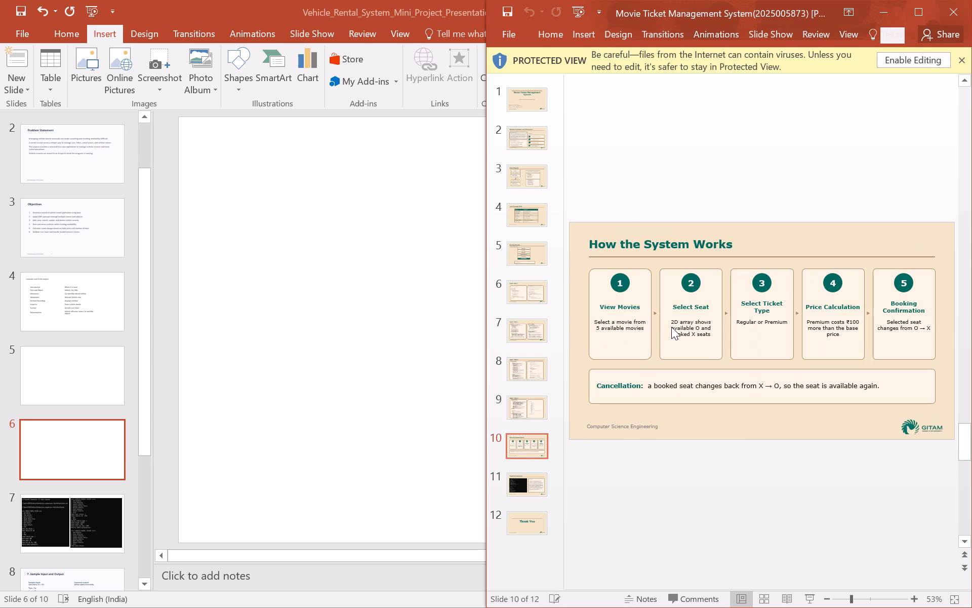
key(Up)
key(Up)
key(Up)
key(Up)
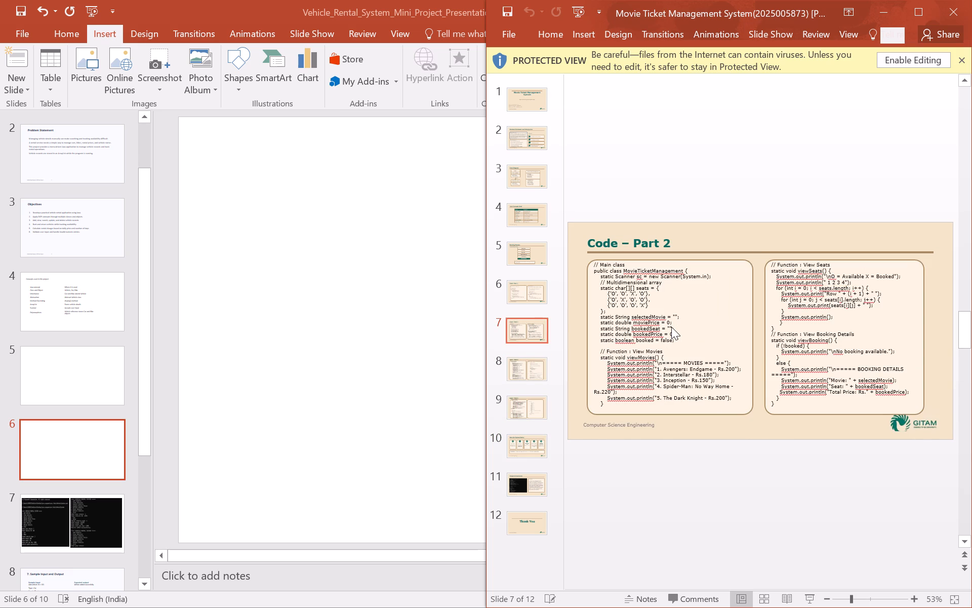
key(Down)
key(Down)
key(Down)
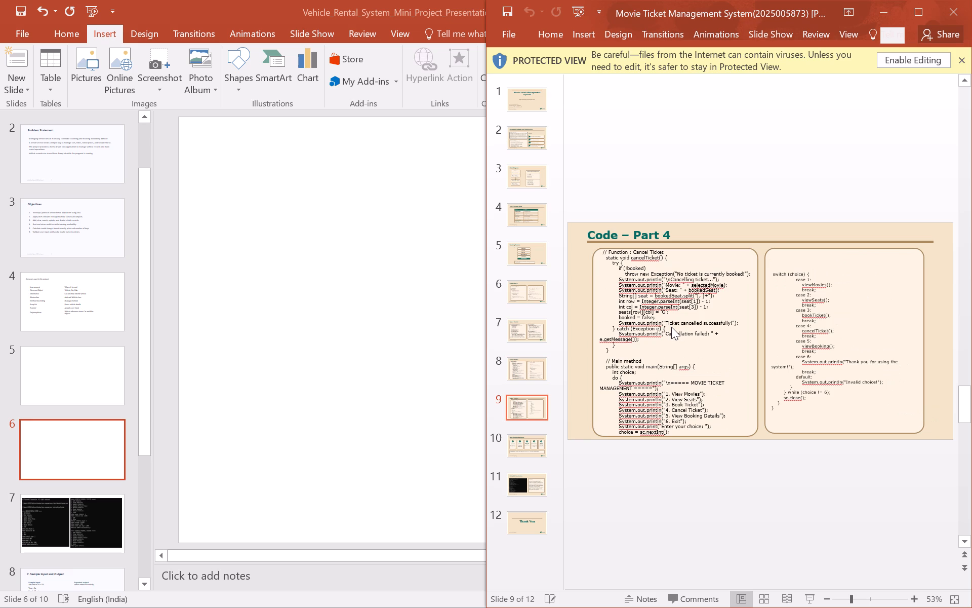
click(881, 3)
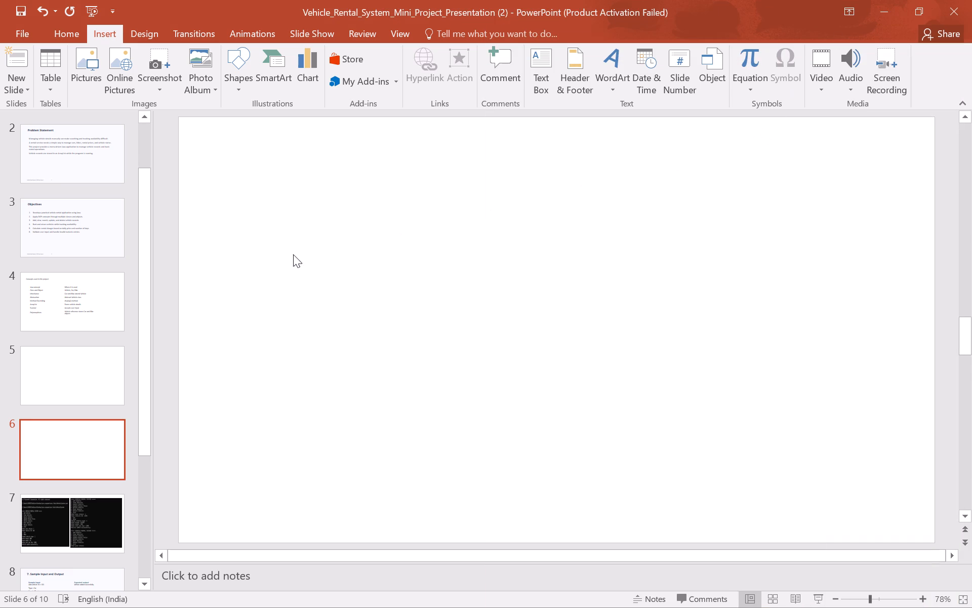
click(56, 388)
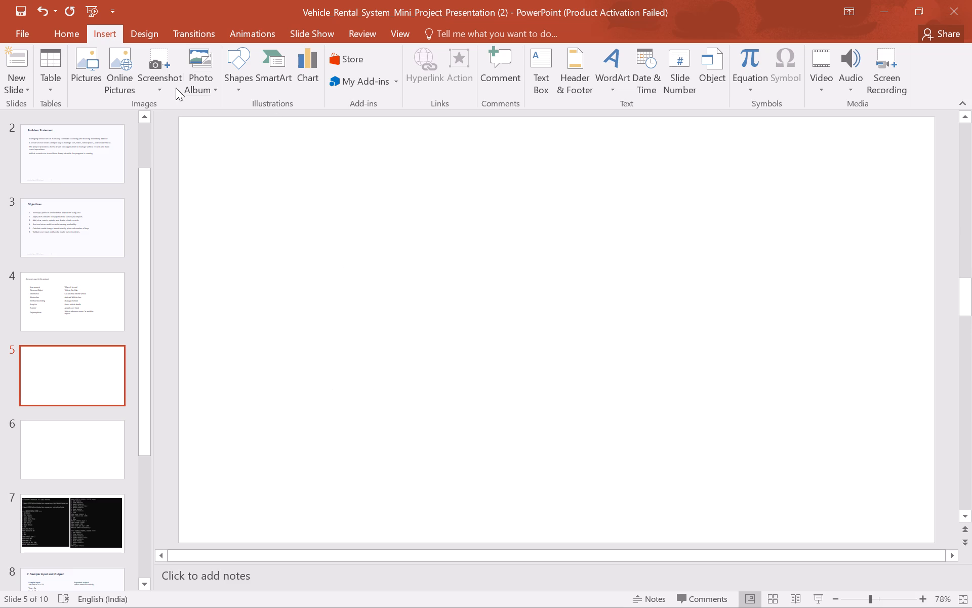
click(89, 66)
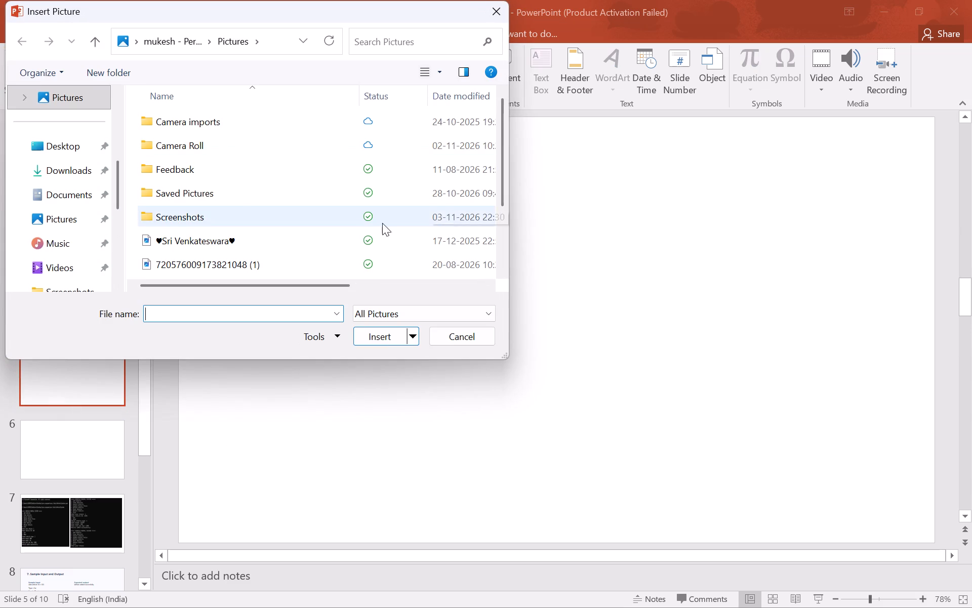
double_click(209, 222)
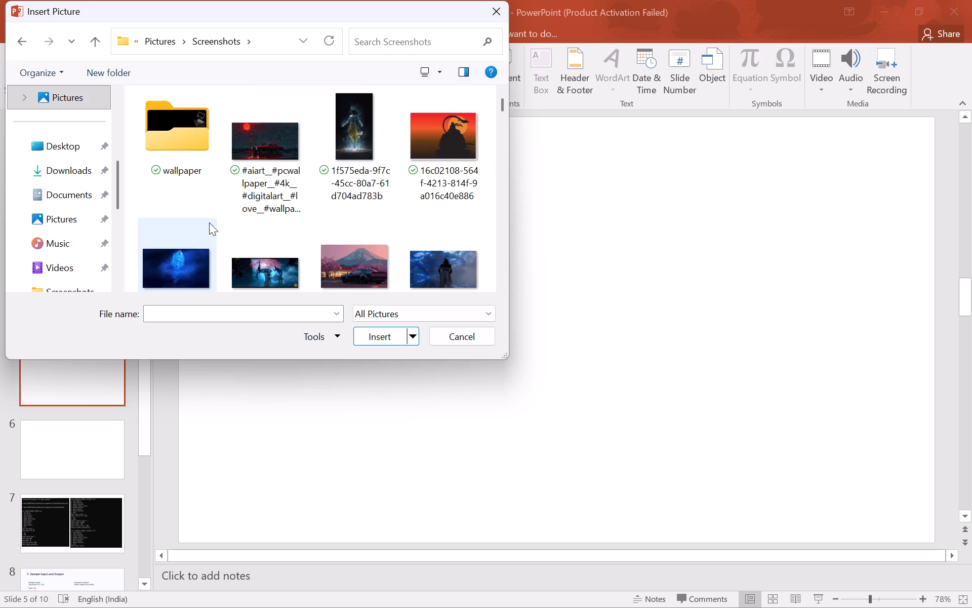
scroll(384, 204, down, 20)
scroll(384, 204, down, 20)
scroll(384, 204, down, 15)
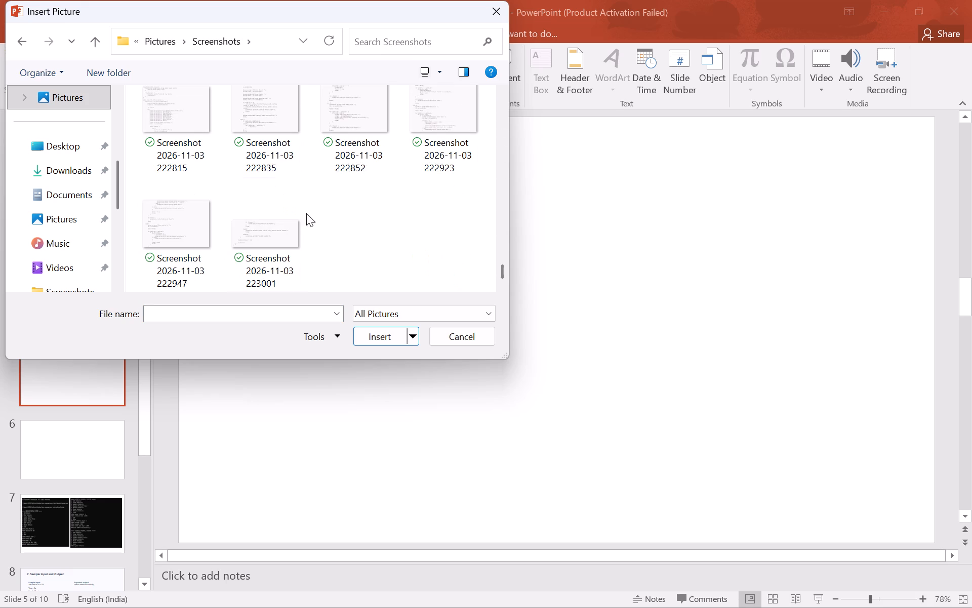
scroll(461, 165, up, 1)
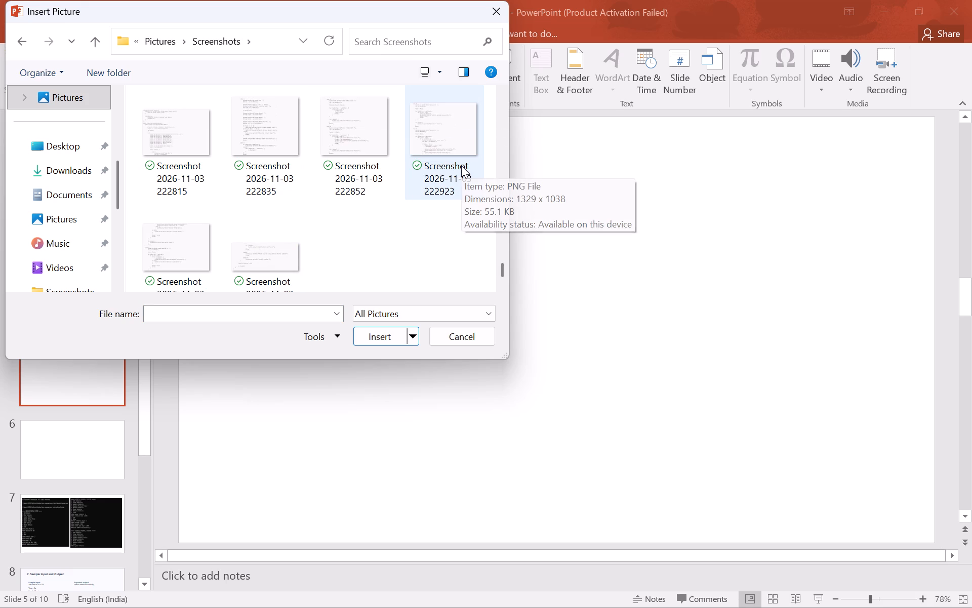
scroll(461, 165, up, 1)
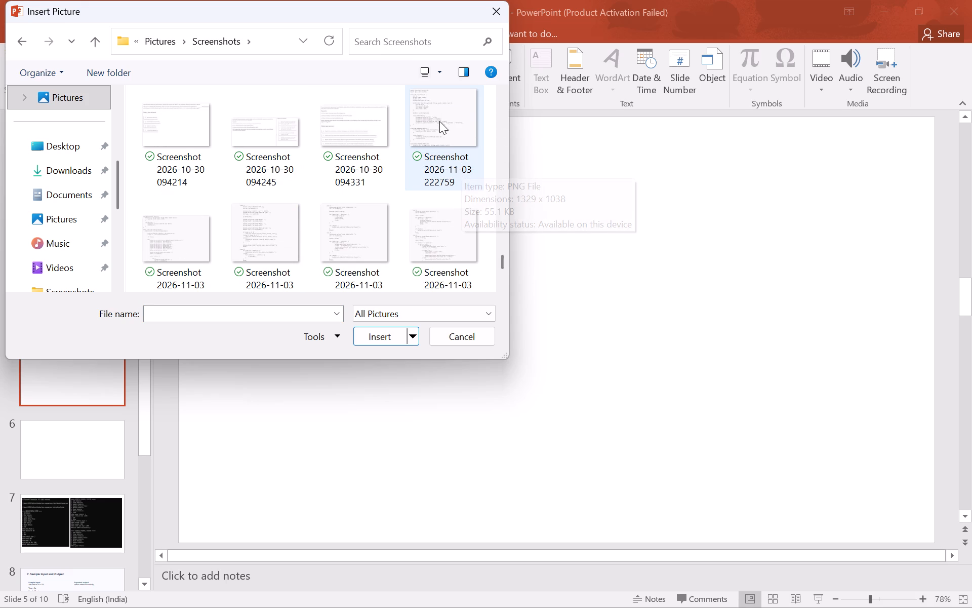
double_click(436, 118)
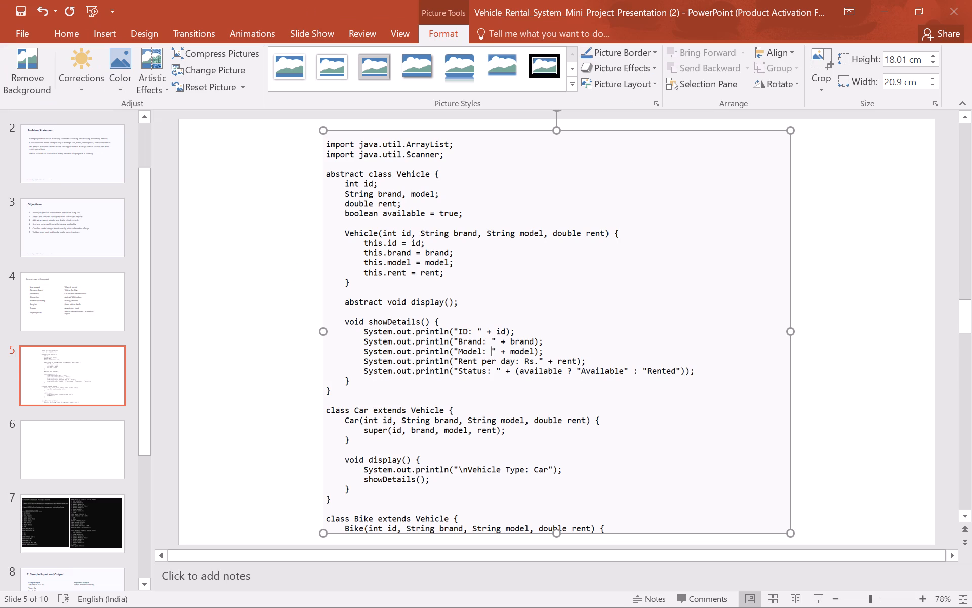
Align the first code snip with the slide's left edge and shrink it to about 16.1 cm high by 17.3 cm wide.
drag(617, 319, 583, 323)
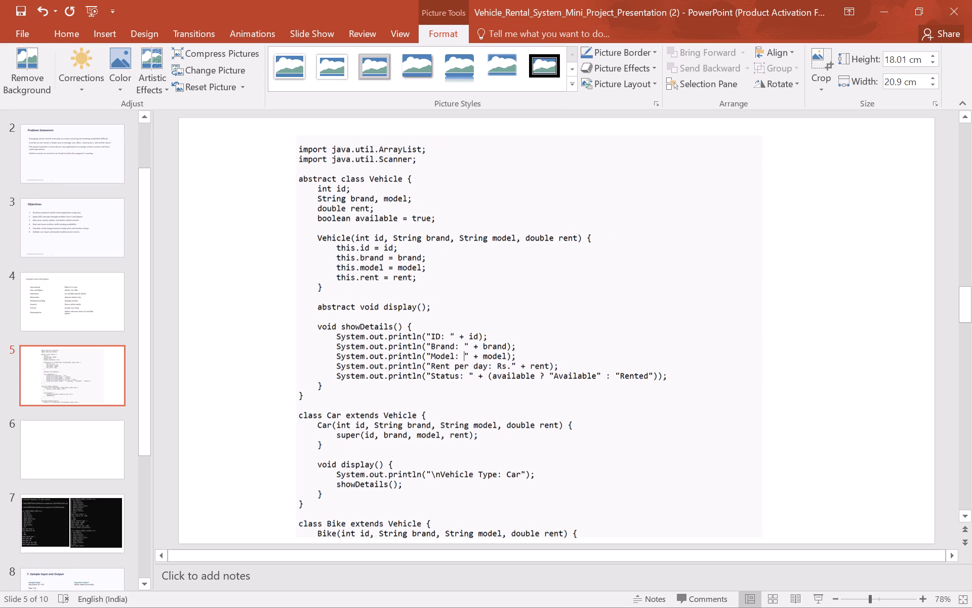
drag(583, 323, 485, 312)
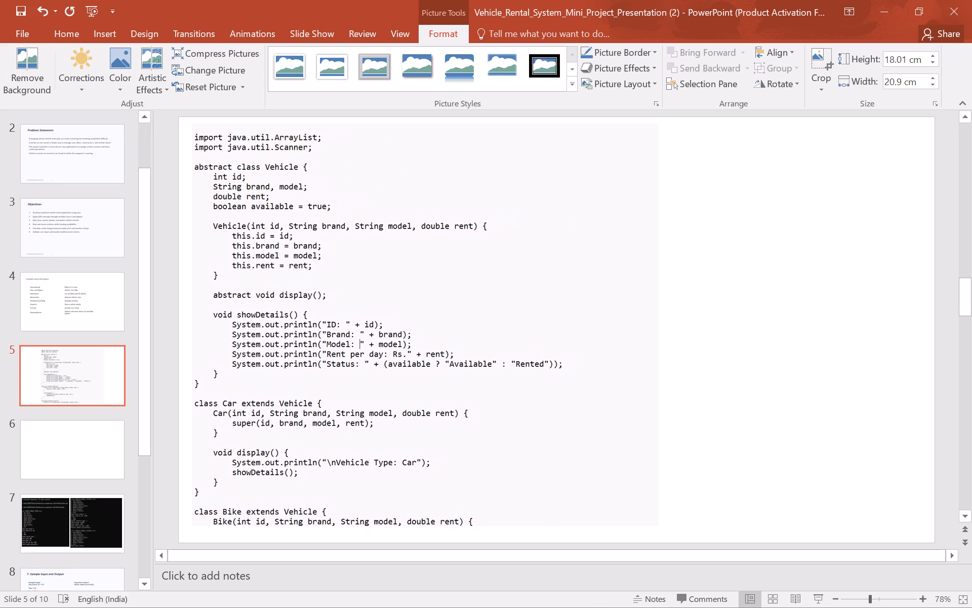
drag(485, 312, 474, 312)
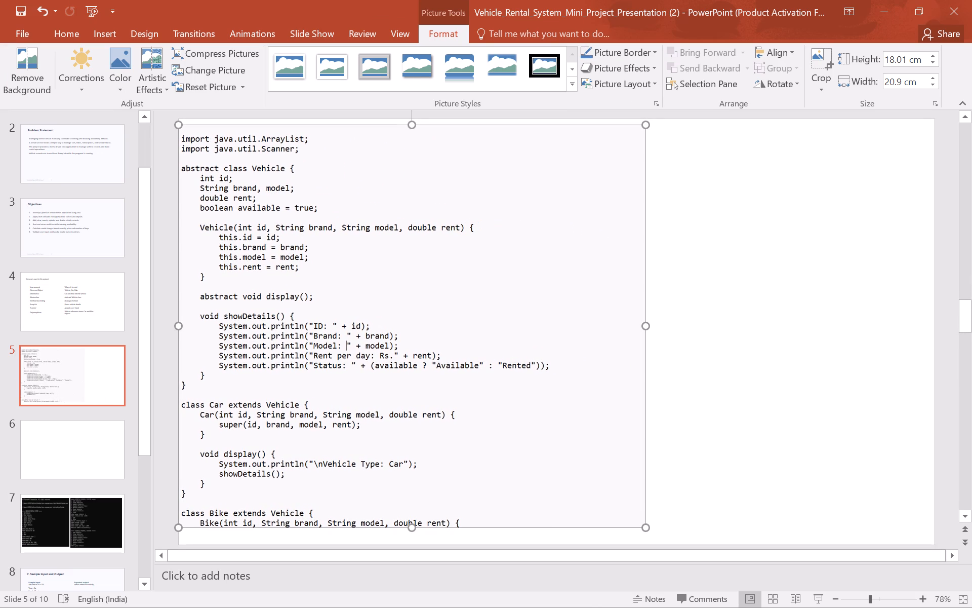
click(649, 325)
drag(649, 325, 609, 324)
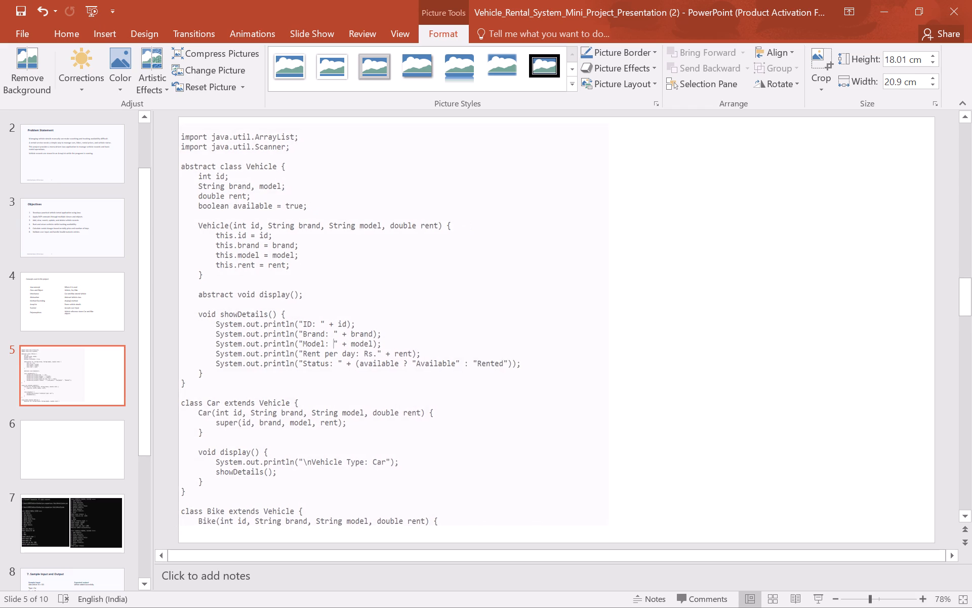
drag(609, 324, 574, 327)
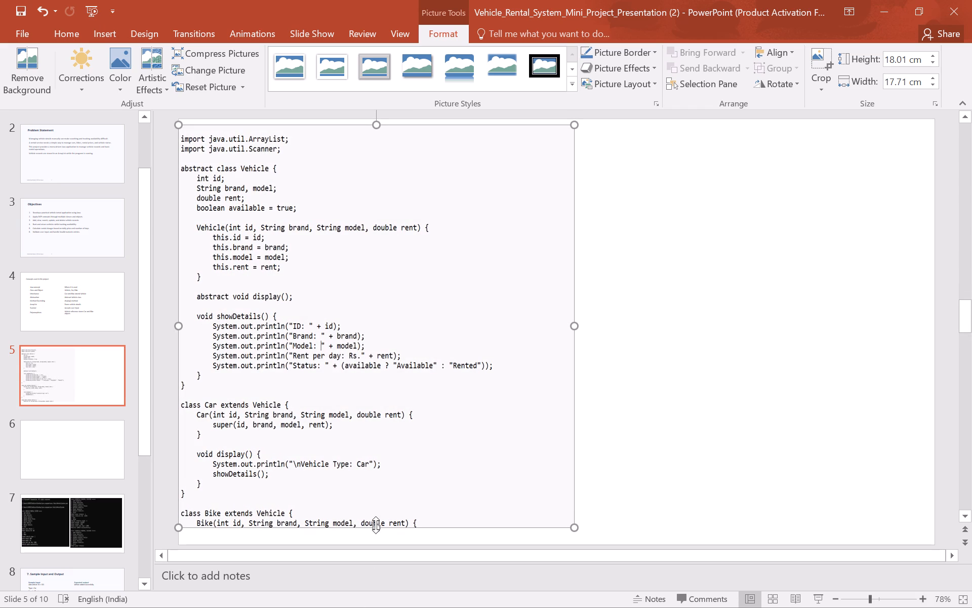
drag(375, 529, 372, 500)
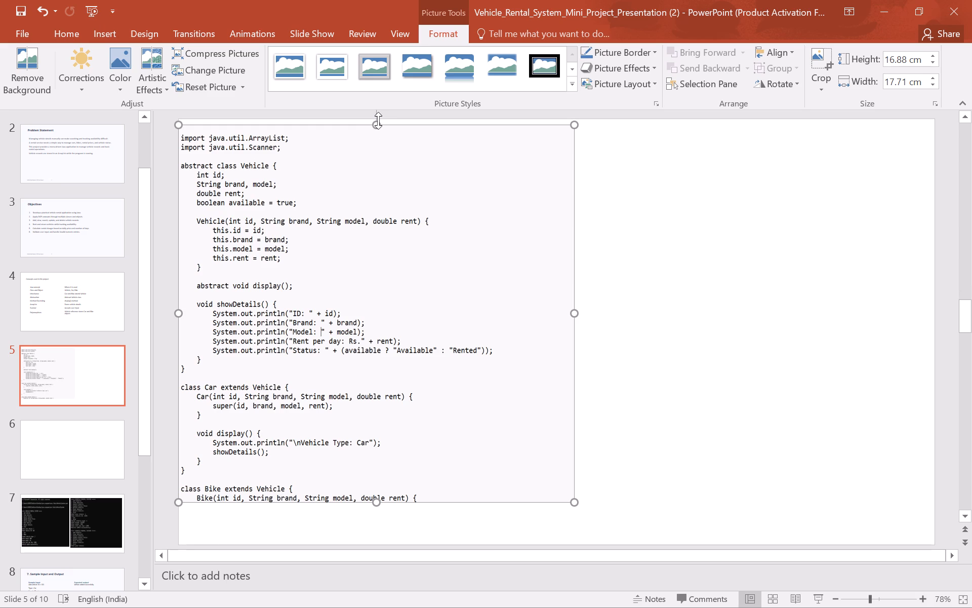
drag(378, 121, 379, 141)
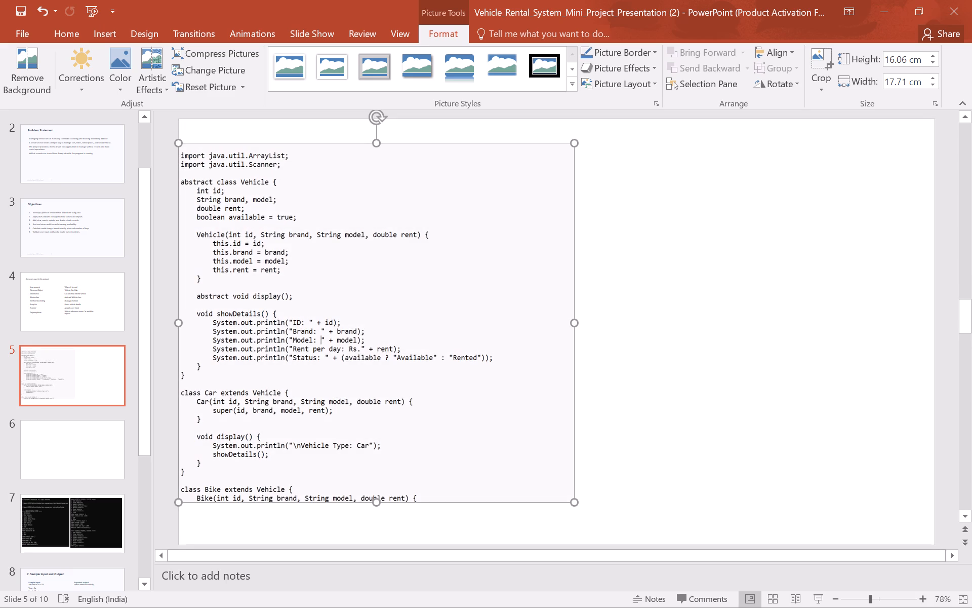
drag(180, 324, 187, 326)
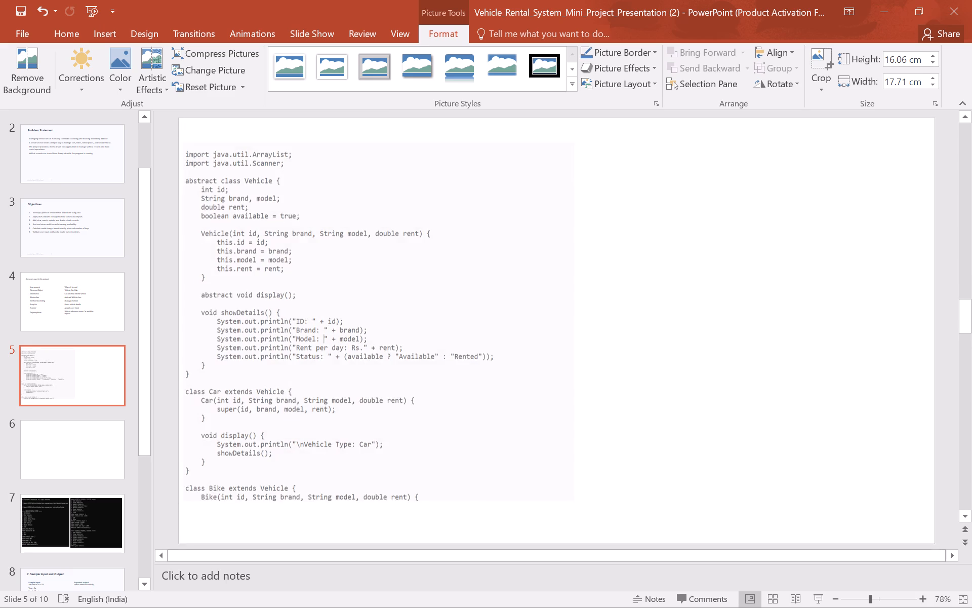
drag(187, 326, 188, 326)
drag(484, 319, 481, 321)
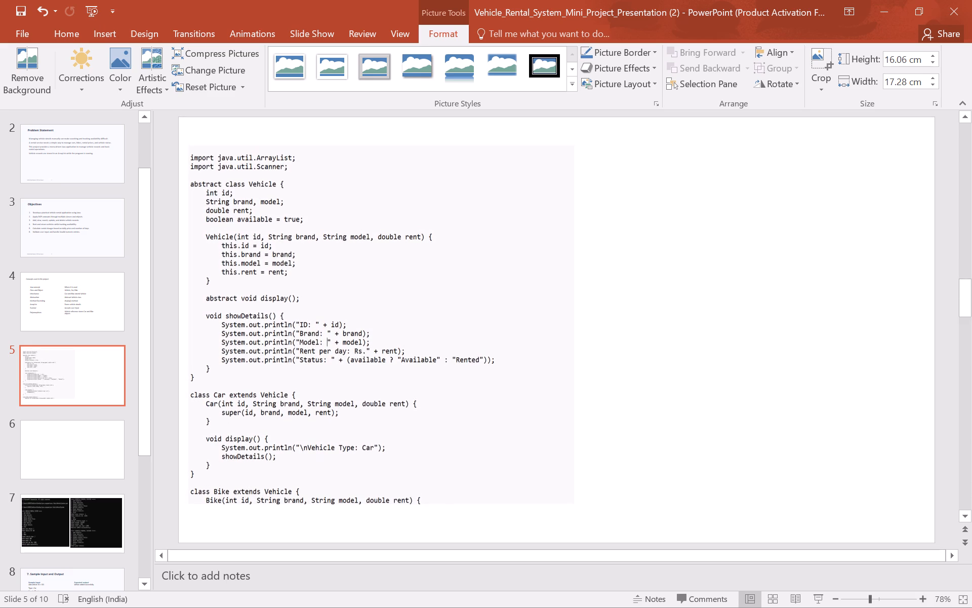
drag(481, 321, 478, 321)
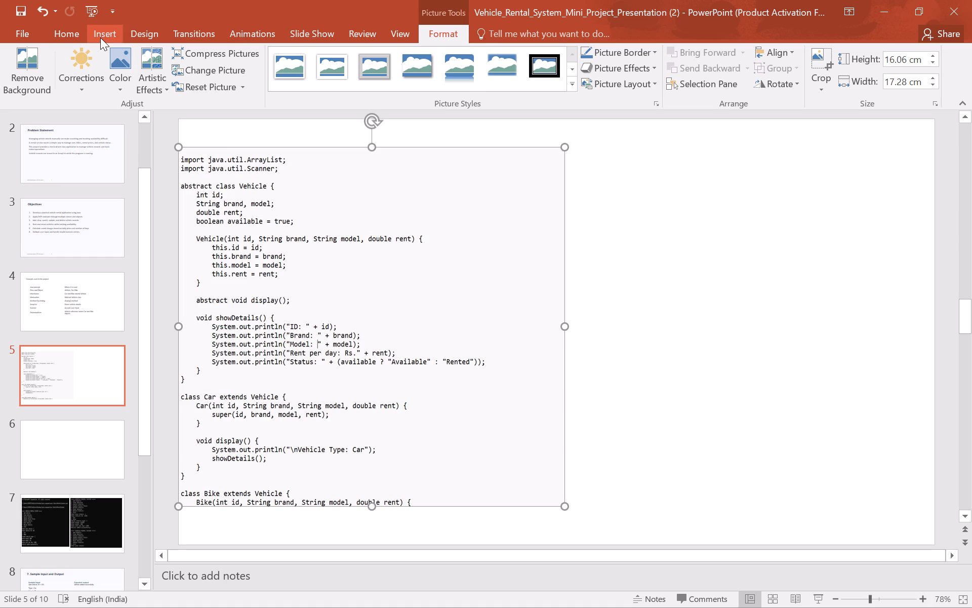
click(100, 37)
double_click(82, 71)
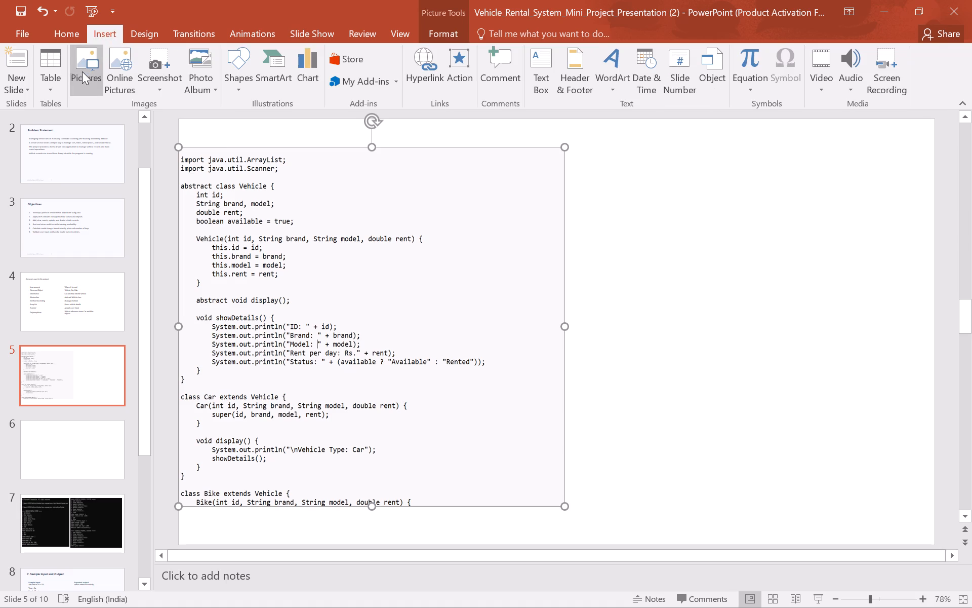
scroll(365, 221, down, 6)
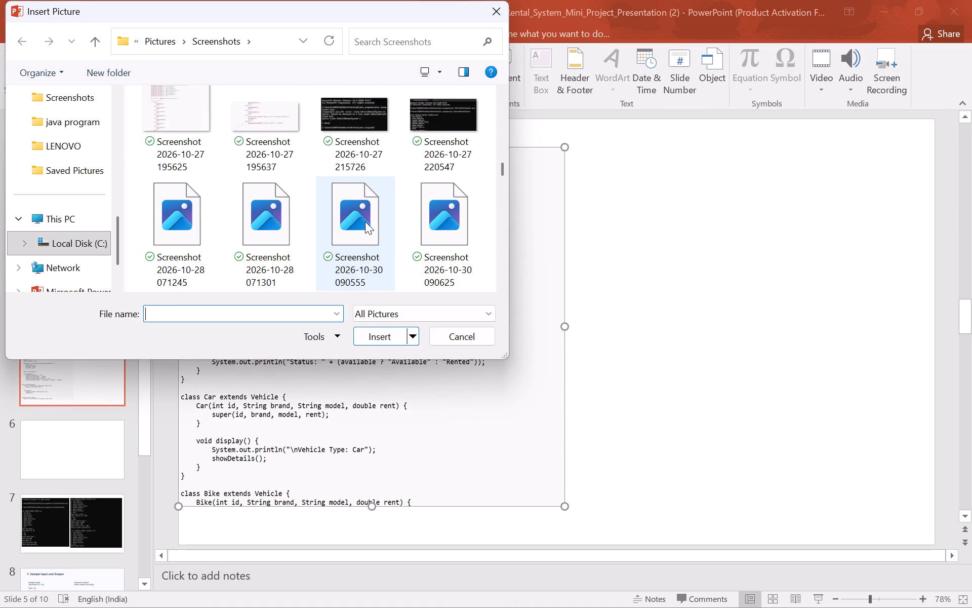
scroll(365, 221, down, 9)
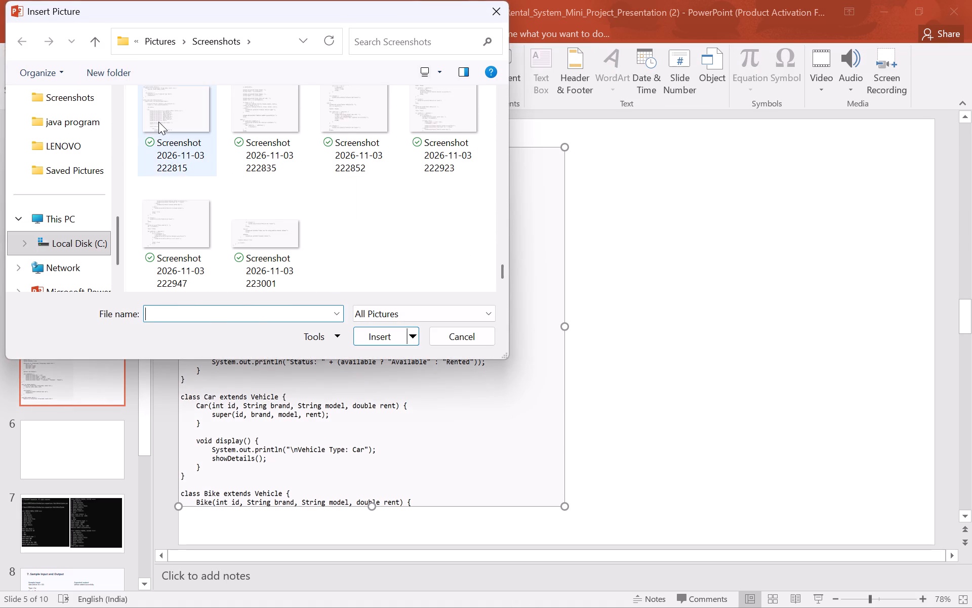
double_click(158, 122)
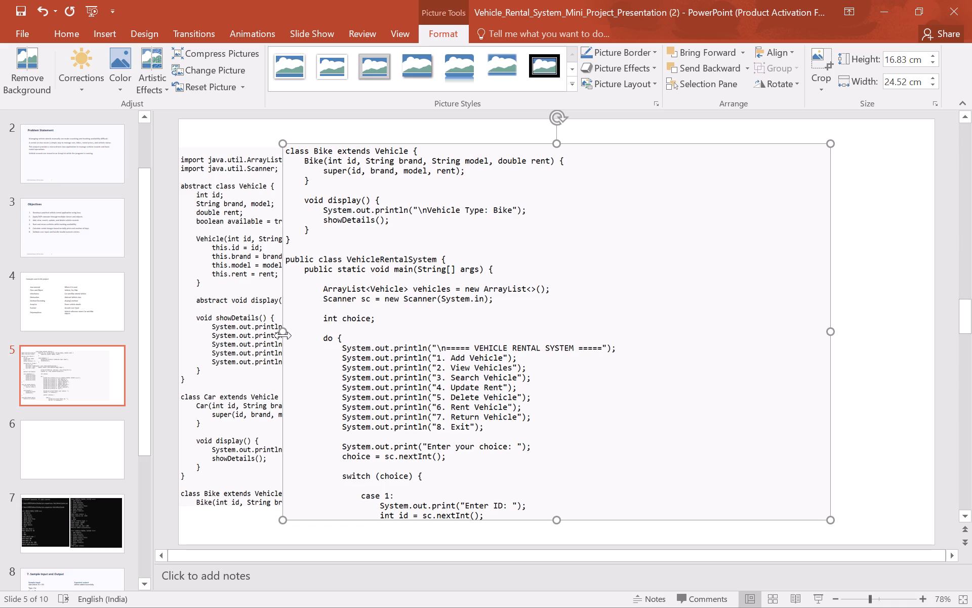
Place the second code snip in the slide's right half beside the first, shrunk to about 16.3 cm high by 17.3 cm wide.
drag(281, 332, 404, 330)
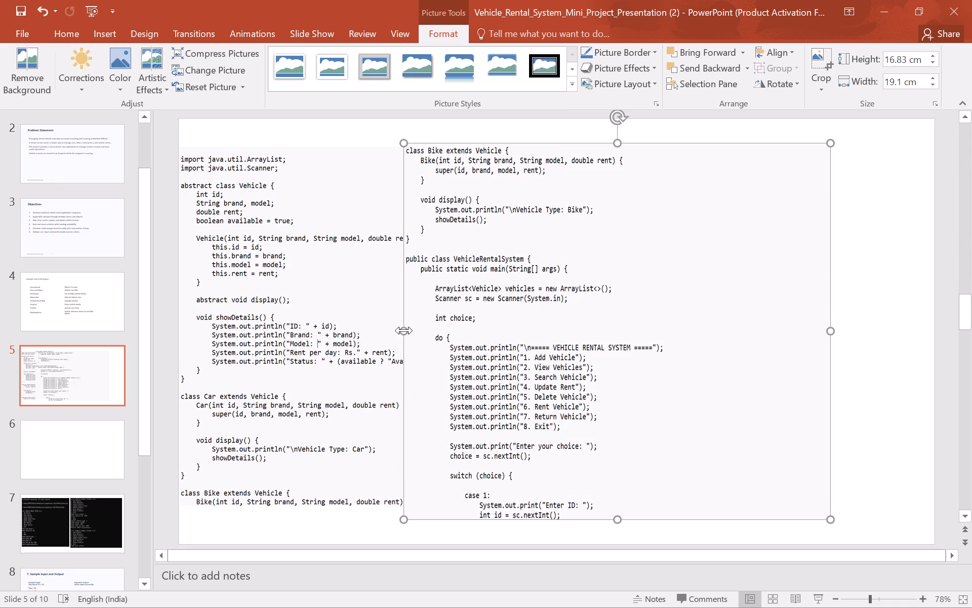
drag(721, 300, 820, 295)
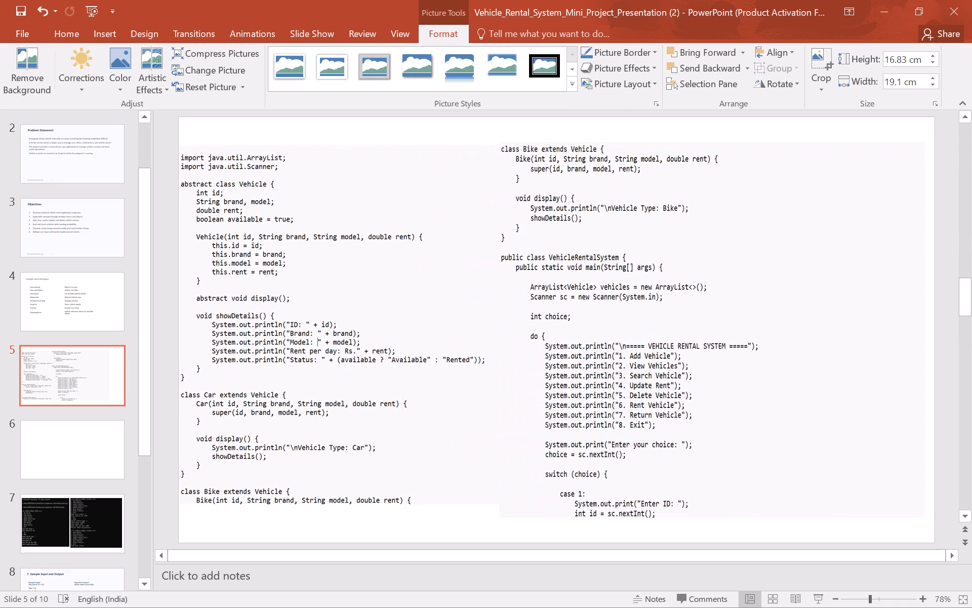
drag(820, 295, 841, 298)
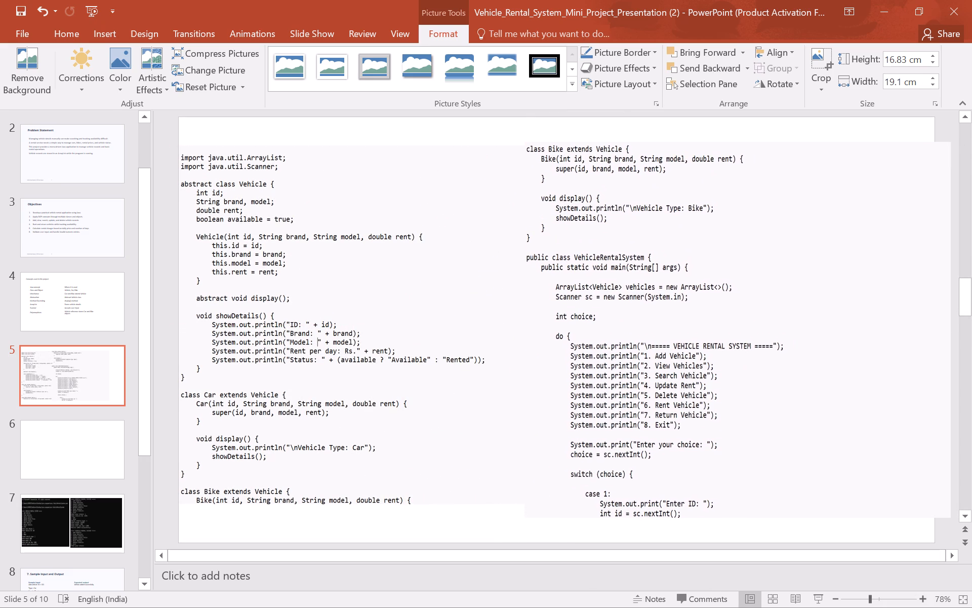
drag(841, 298, 874, 308)
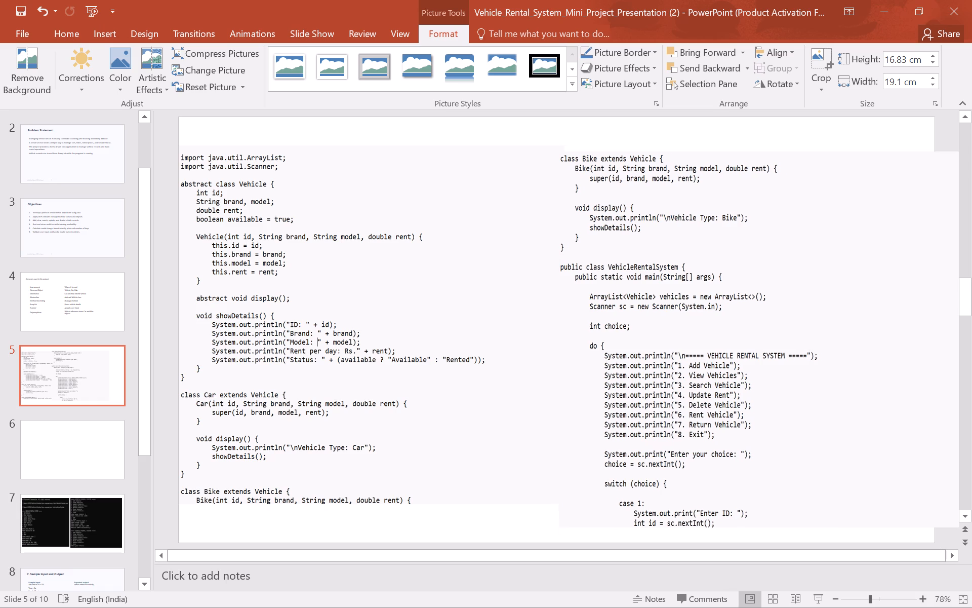
drag(874, 308, 814, 293)
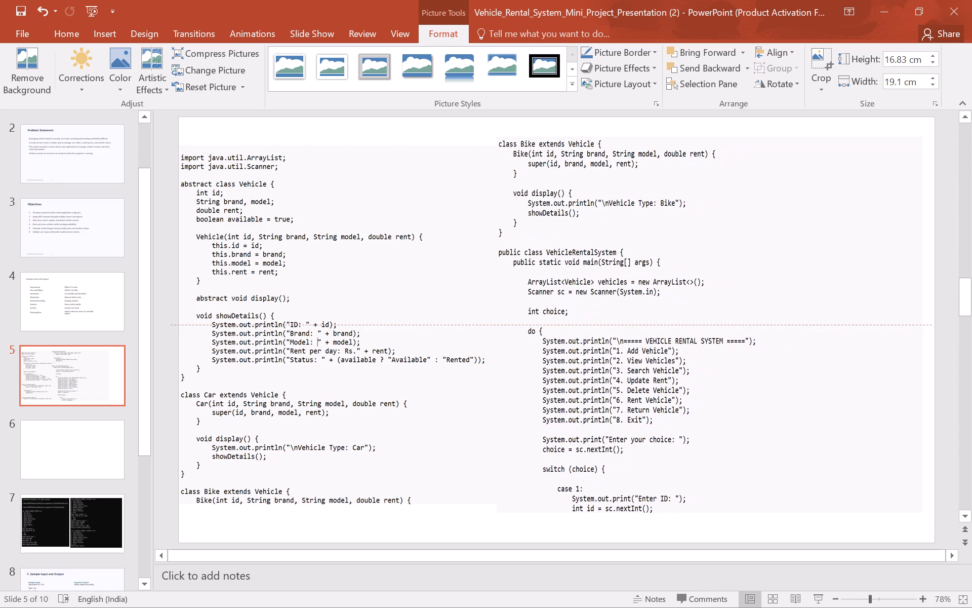
drag(814, 293, 821, 294)
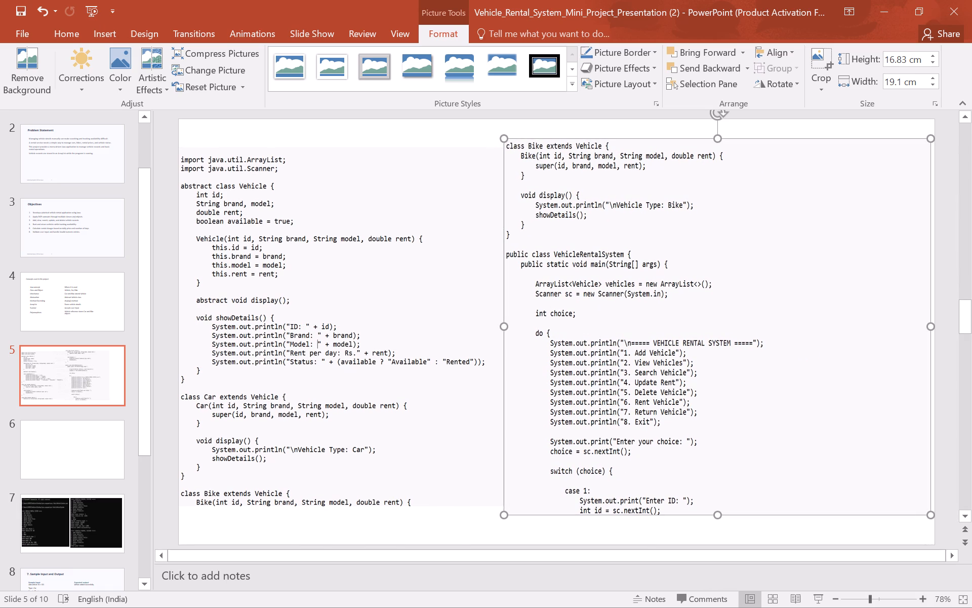
drag(507, 141, 511, 153)
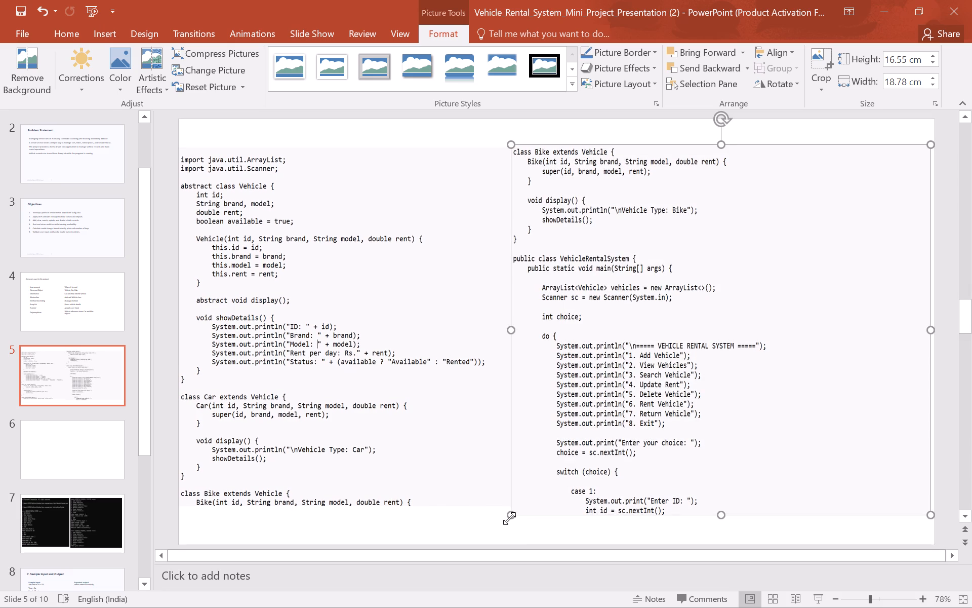
drag(509, 518, 513, 508)
click(718, 427)
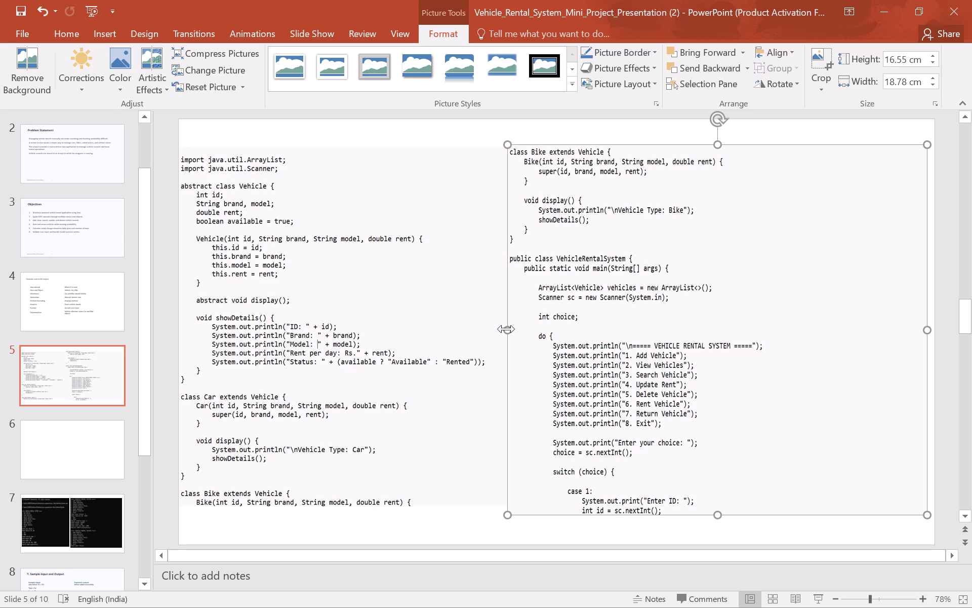
drag(506, 329, 536, 331)
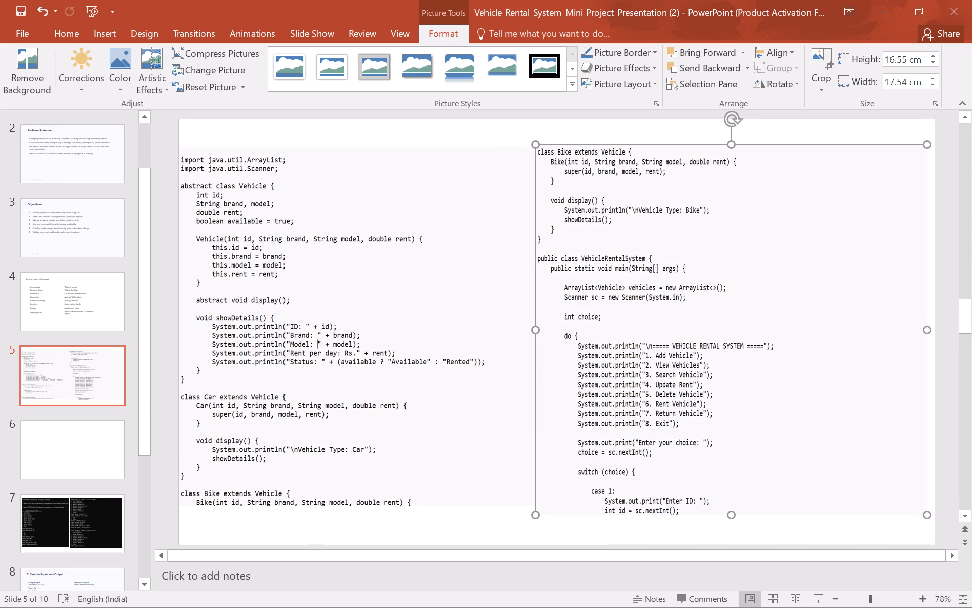
drag(536, 517, 541, 505)
Resize the first code snip on slide 5 to about 16.2 cm high by 16 cm wide, clearing the second snip.
click(497, 351)
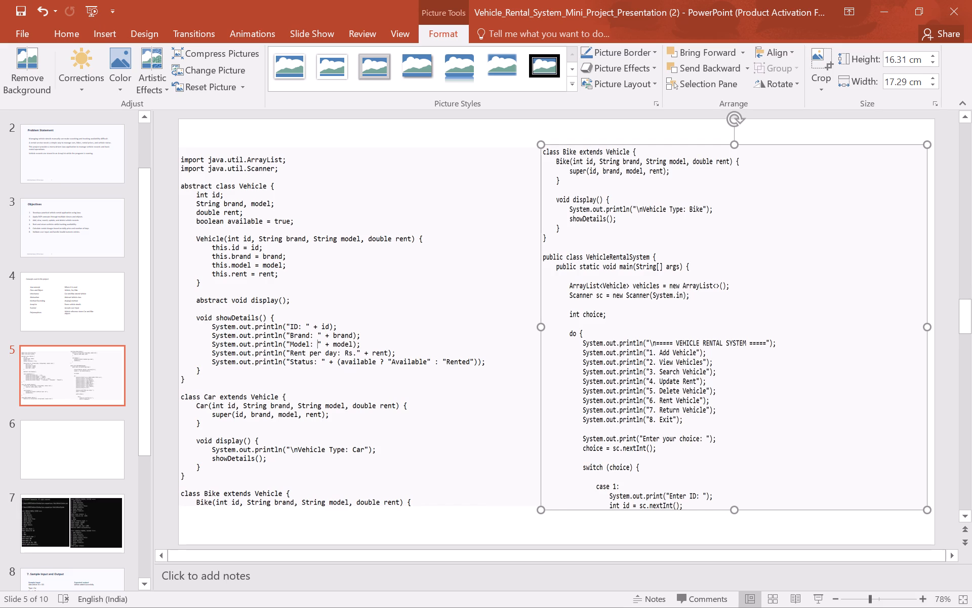
drag(565, 508, 563, 509)
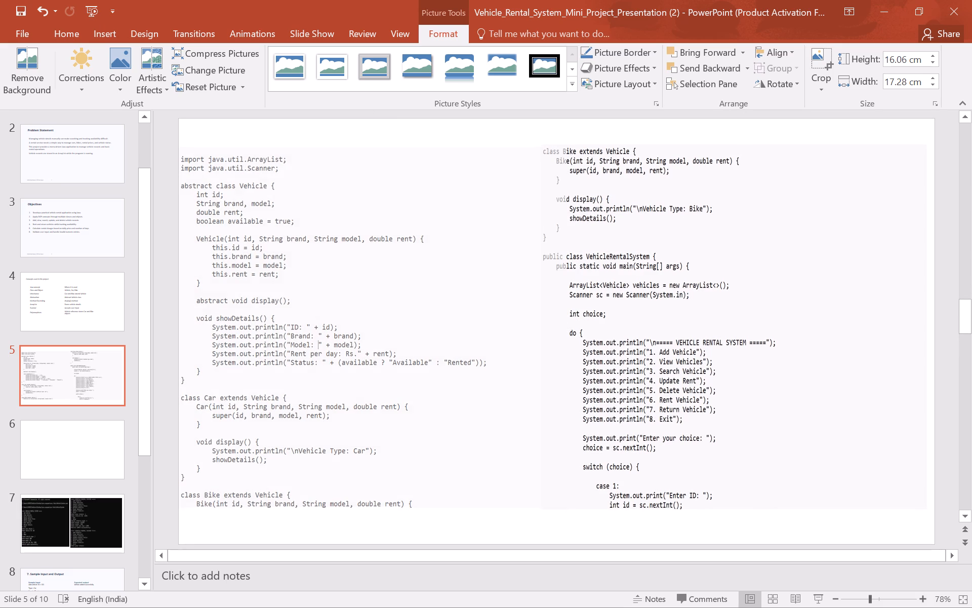
drag(563, 509, 527, 507)
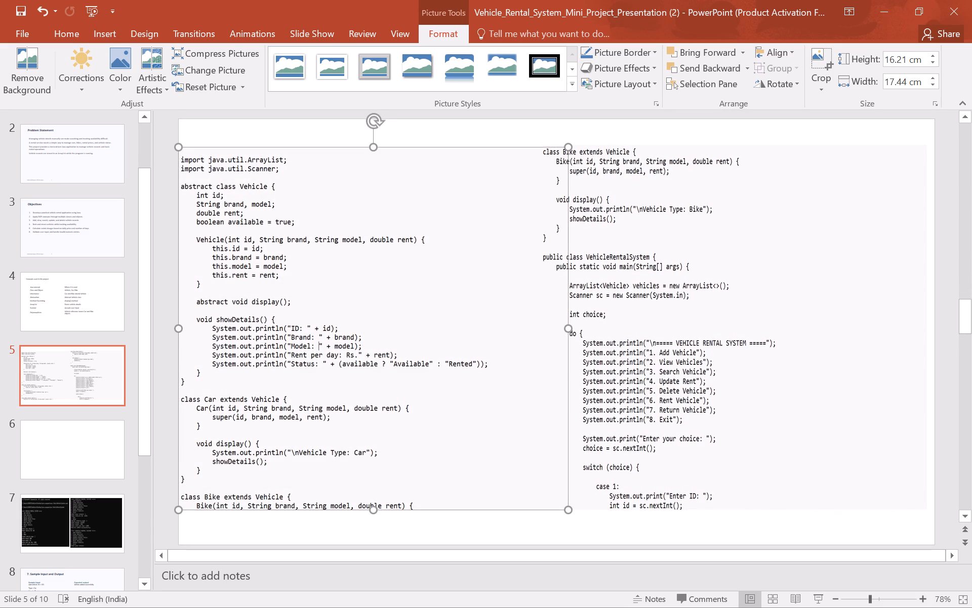
drag(569, 511, 536, 511)
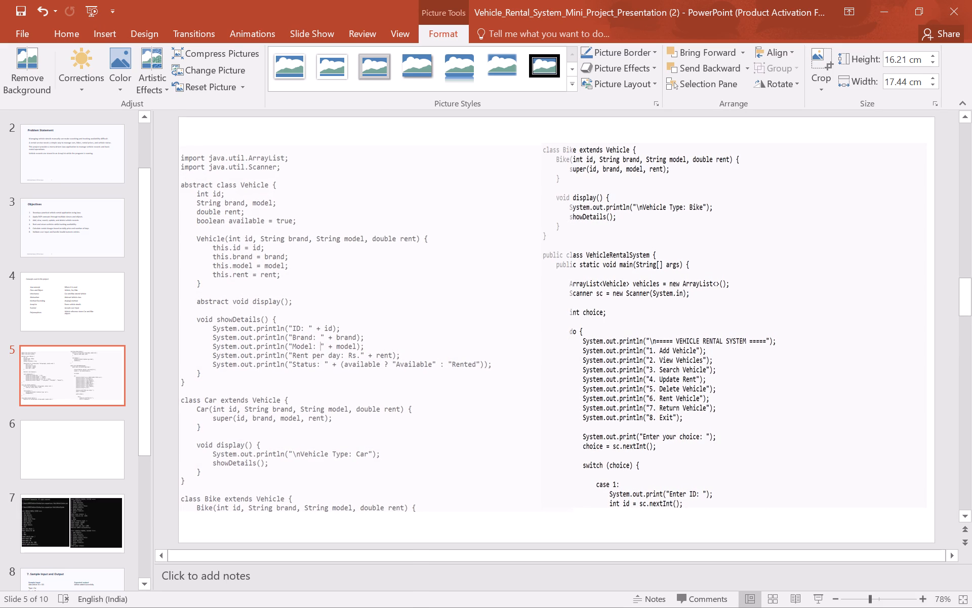
drag(536, 511, 526, 510)
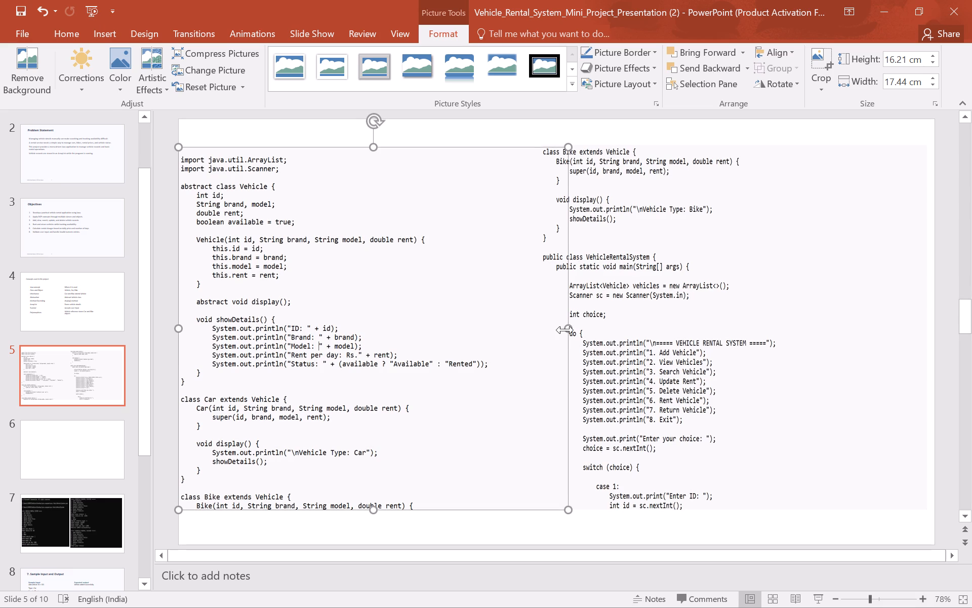
drag(565, 330, 531, 333)
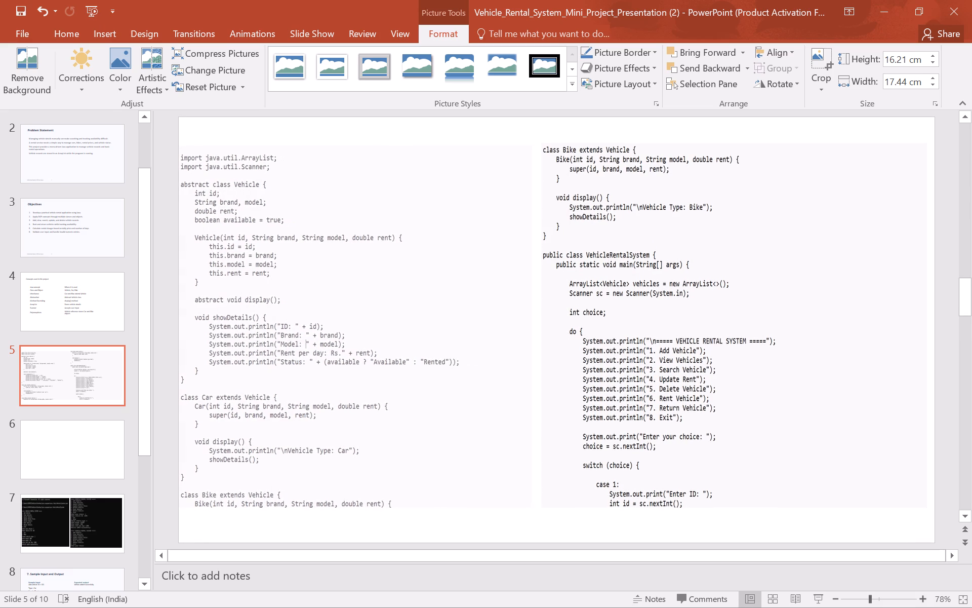
drag(531, 333, 535, 332)
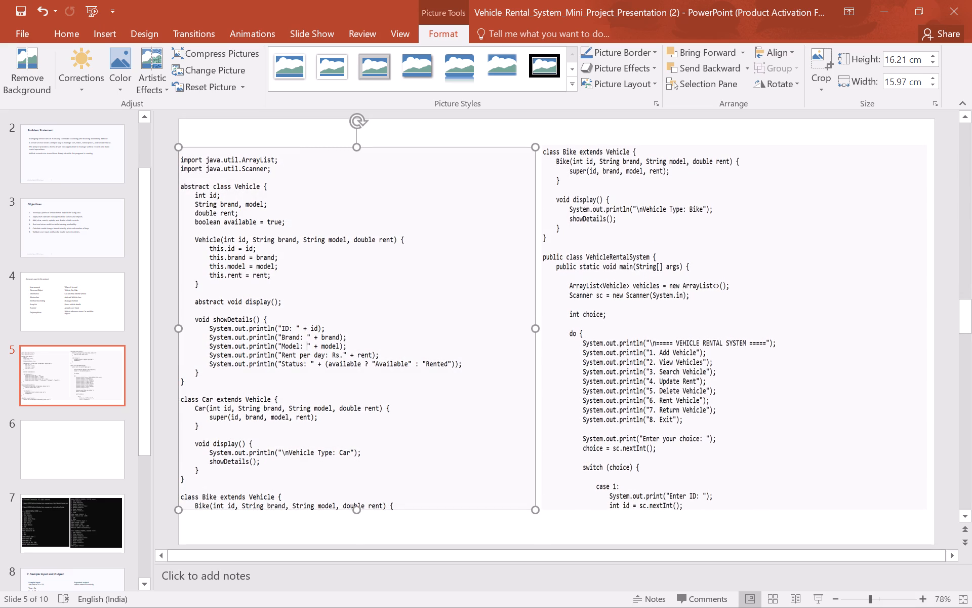
click(752, 239)
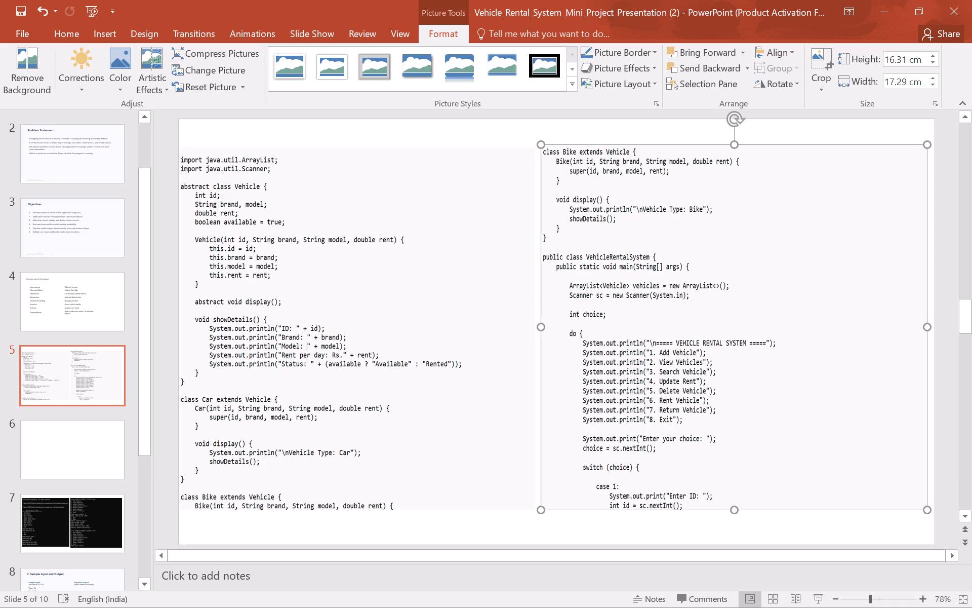
click(511, 127)
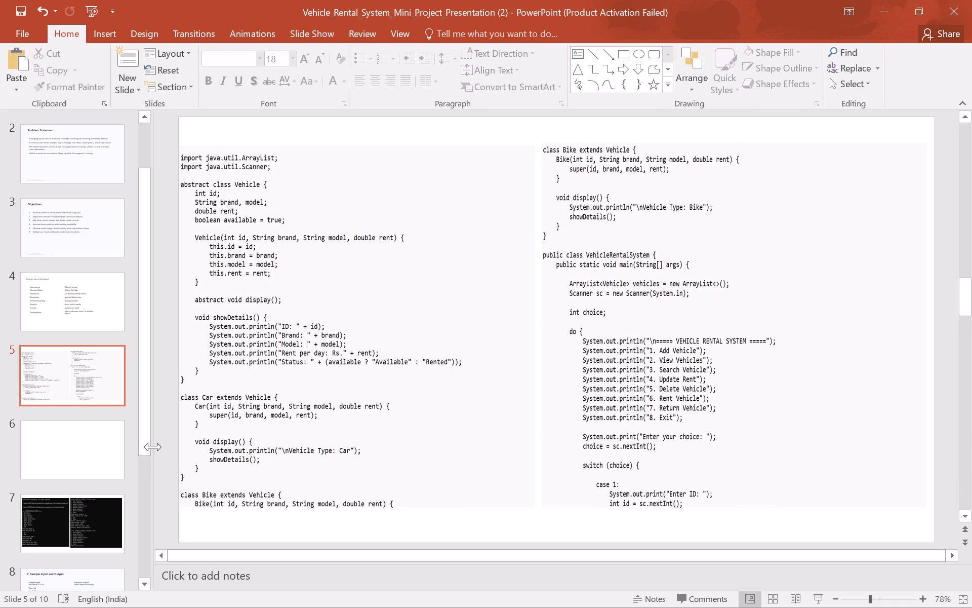
click(103, 447)
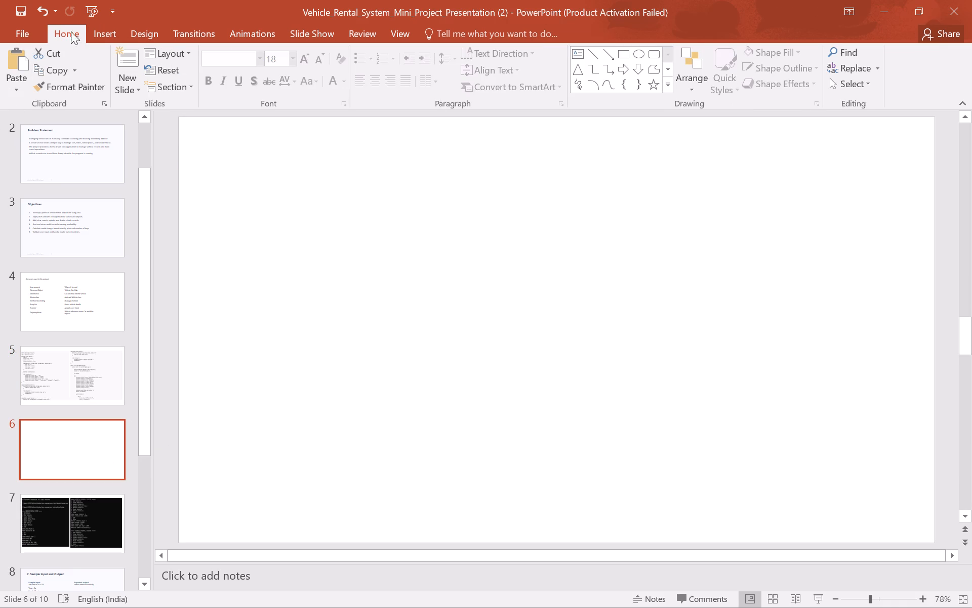
click(98, 34)
double_click(93, 53)
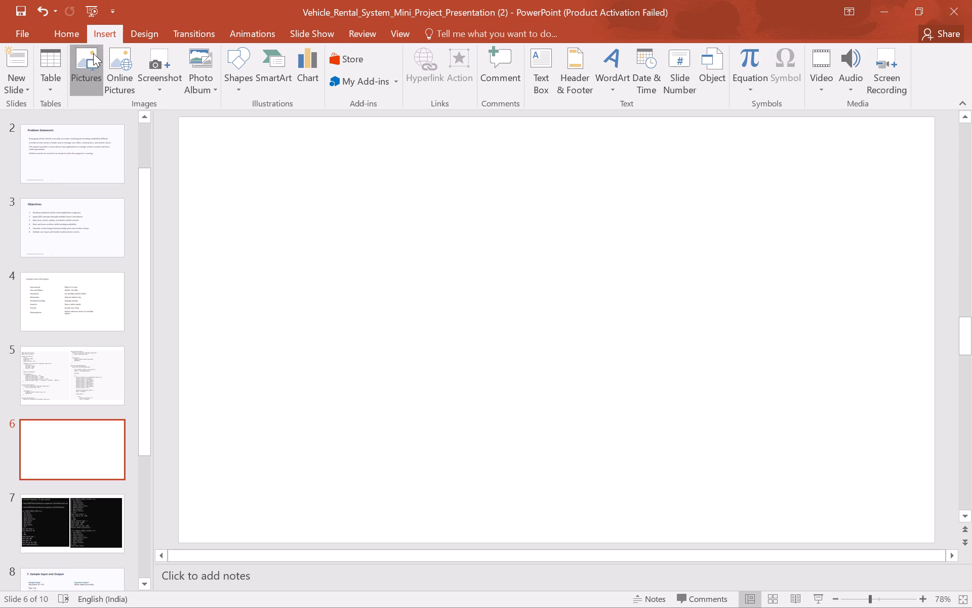
scroll(306, 230, down, 6)
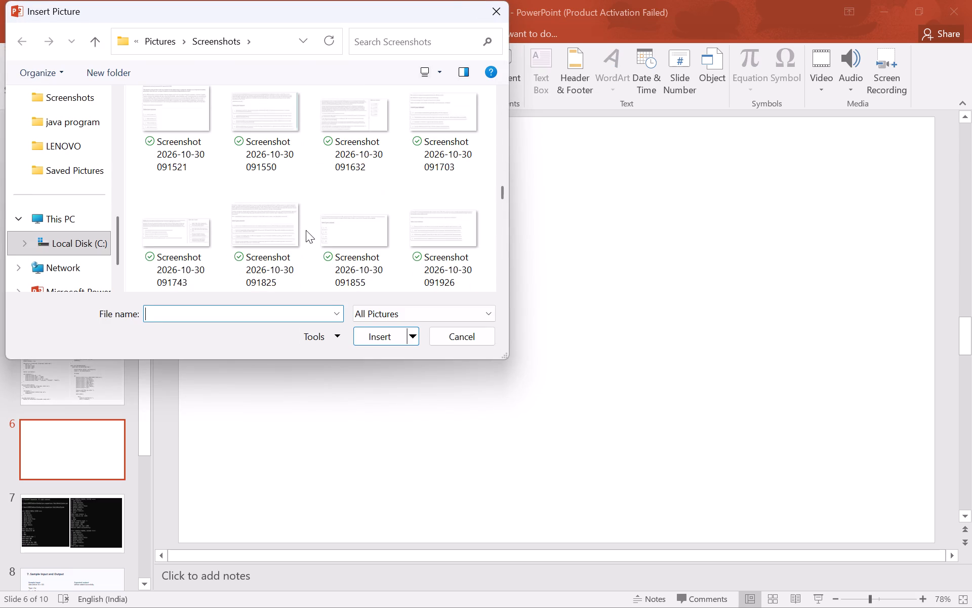
scroll(306, 230, down, 8)
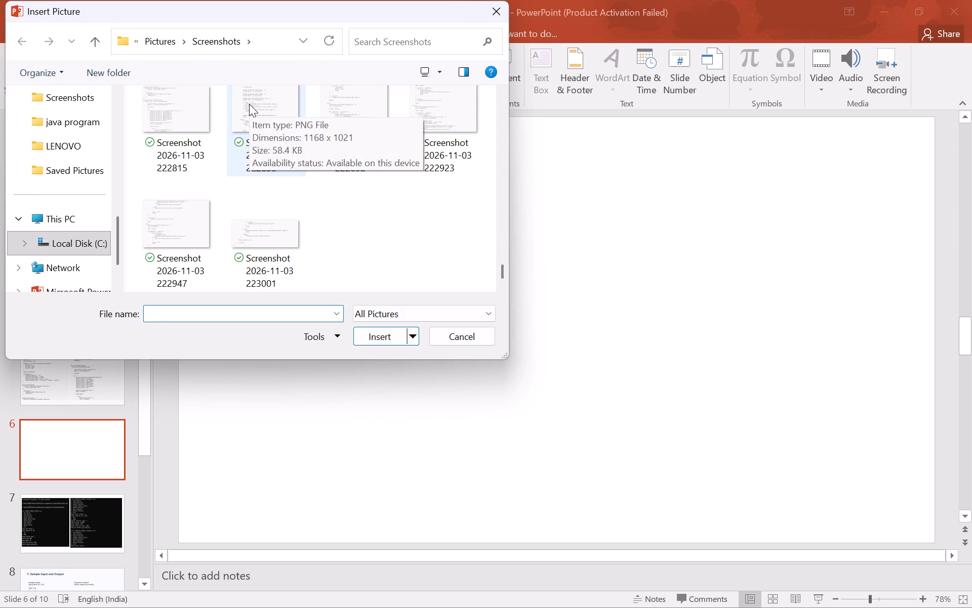
double_click(249, 104)
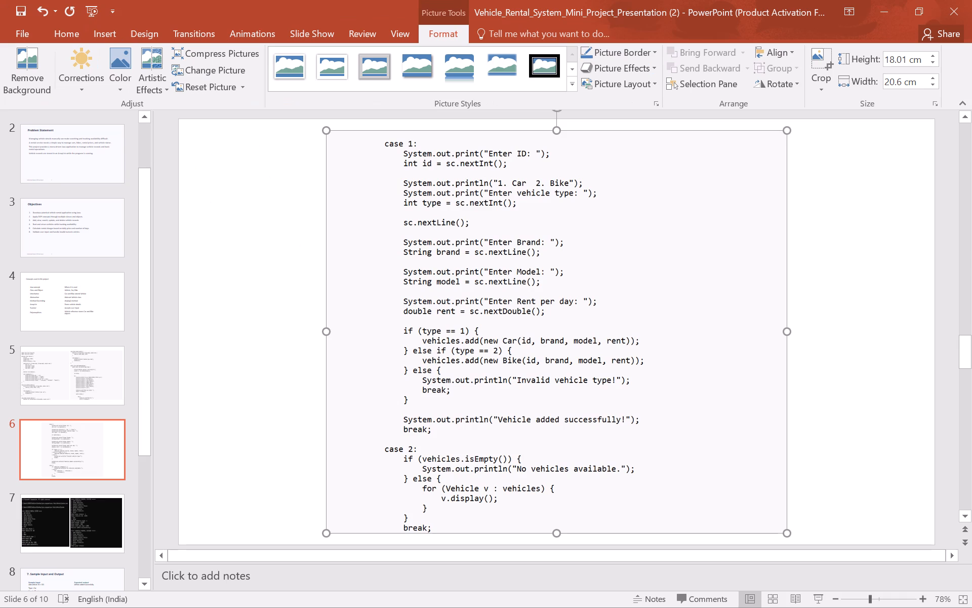
Align the case 1 and 2 code snip with slide 6's left edge, shrunk to about 16.7 cm high by 16.4 cm wide.
drag(453, 324, 308, 313)
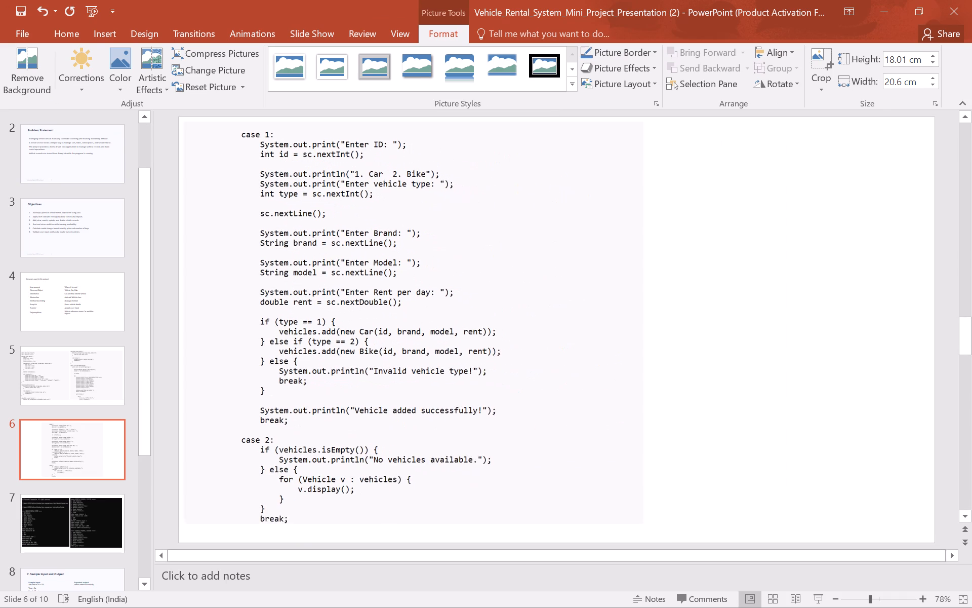
drag(308, 313, 282, 321)
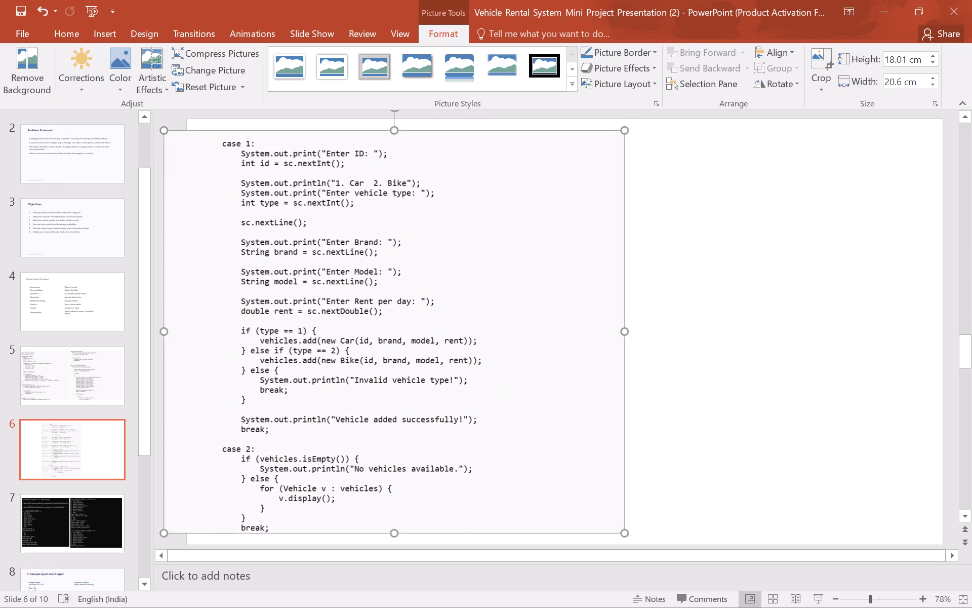
drag(167, 333, 188, 330)
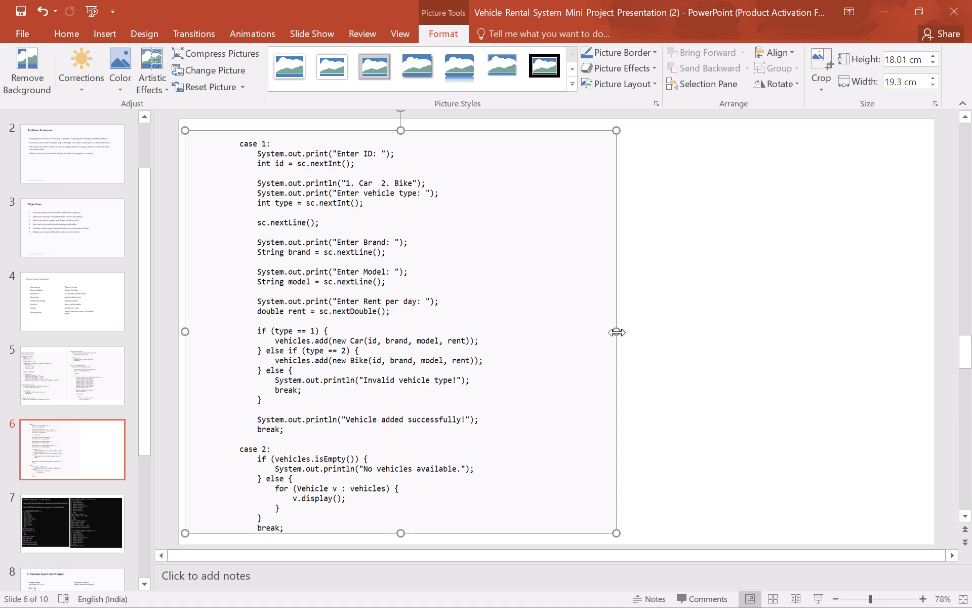
drag(617, 332, 578, 341)
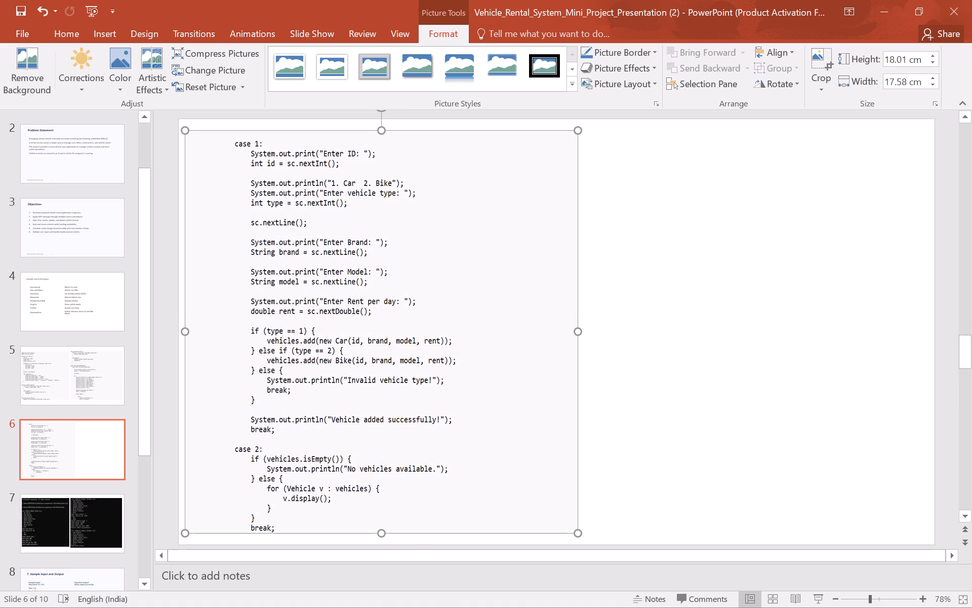
drag(382, 535, 381, 521)
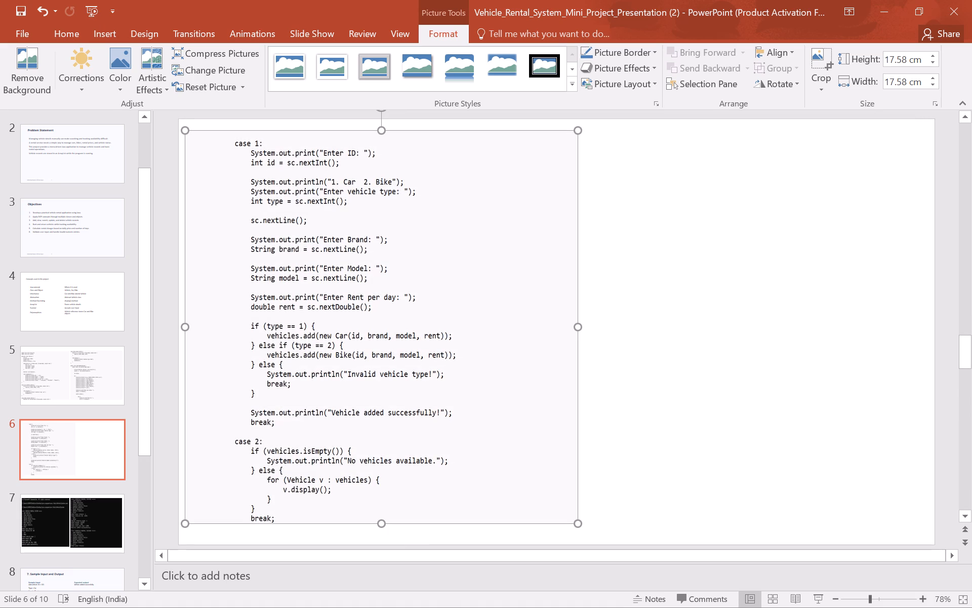
drag(496, 318, 483, 324)
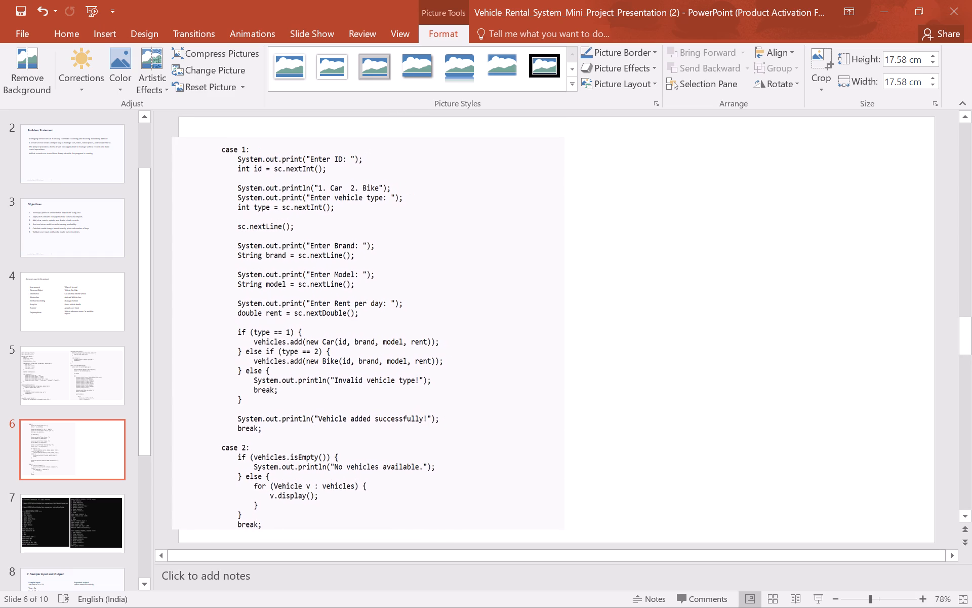
drag(483, 324, 492, 316)
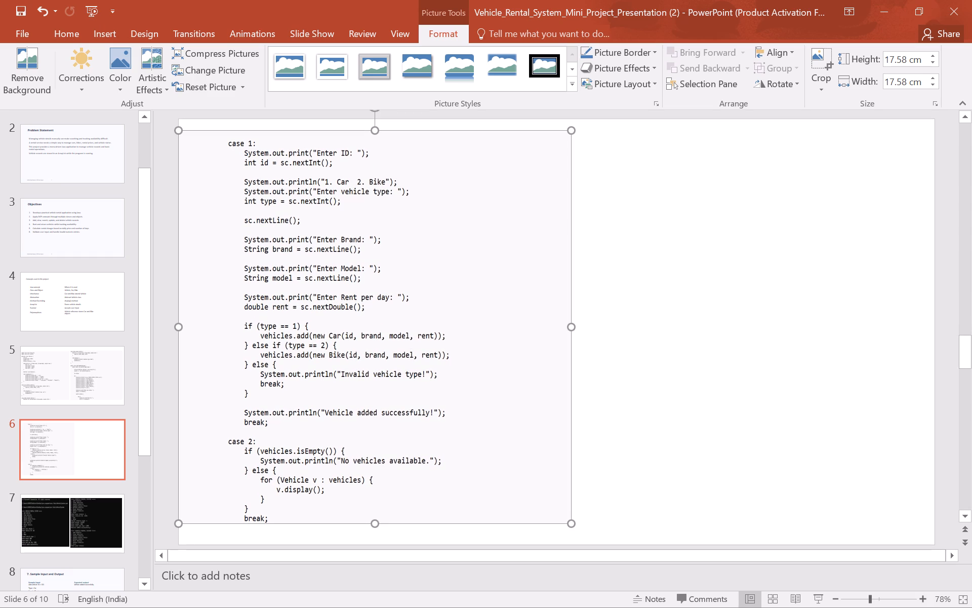
drag(571, 327, 545, 328)
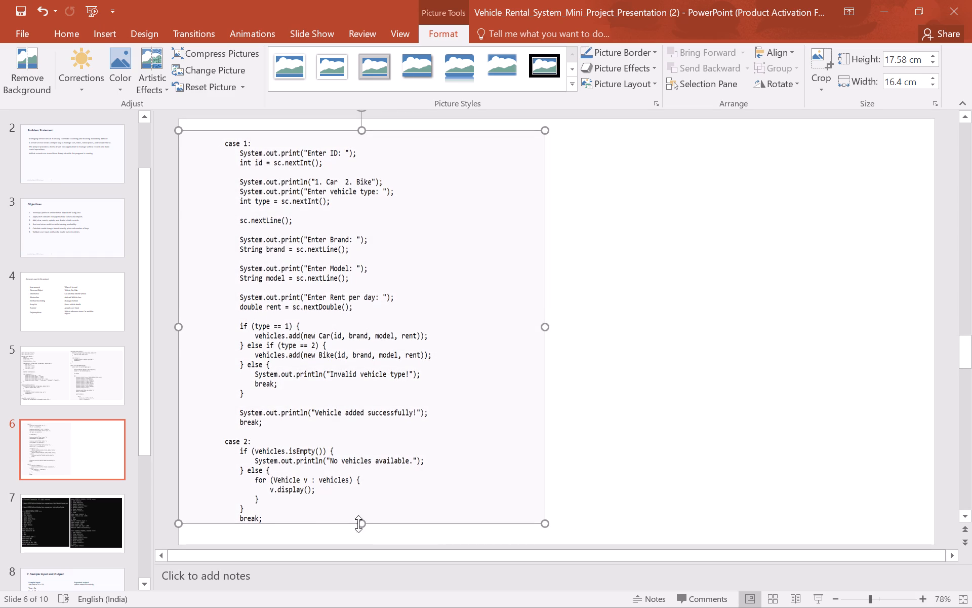
drag(360, 525, 360, 504)
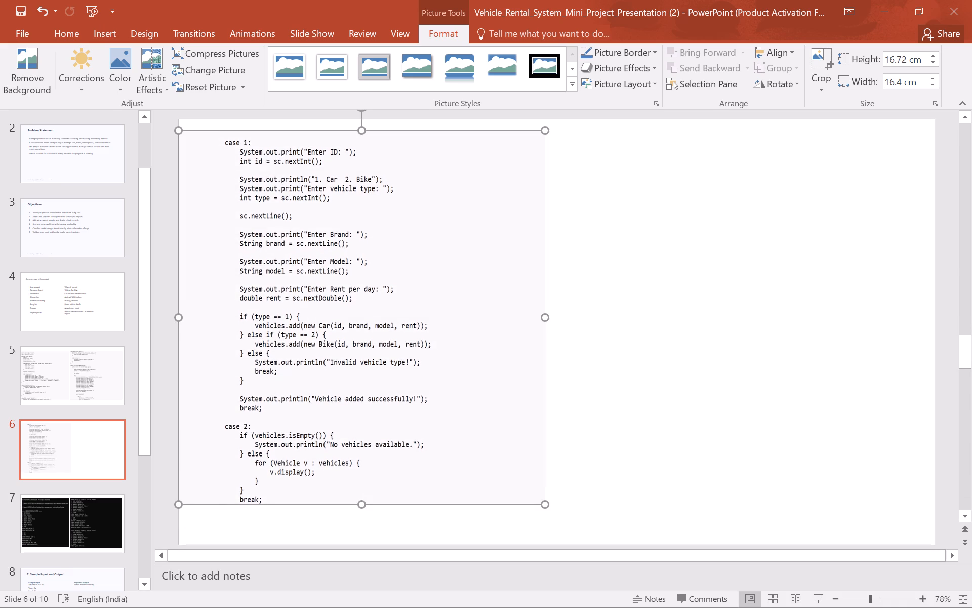
drag(466, 396, 466, 404)
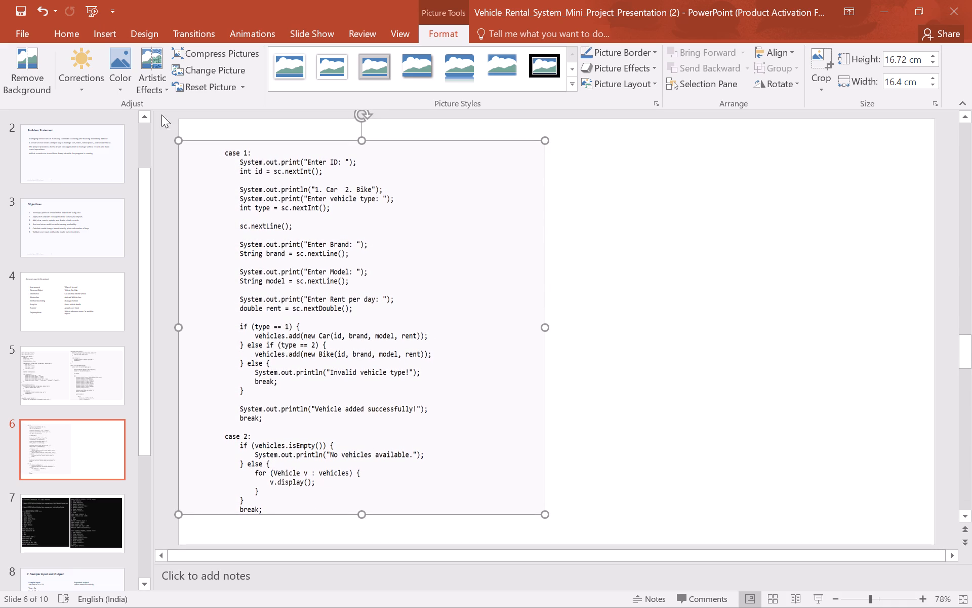
click(104, 40)
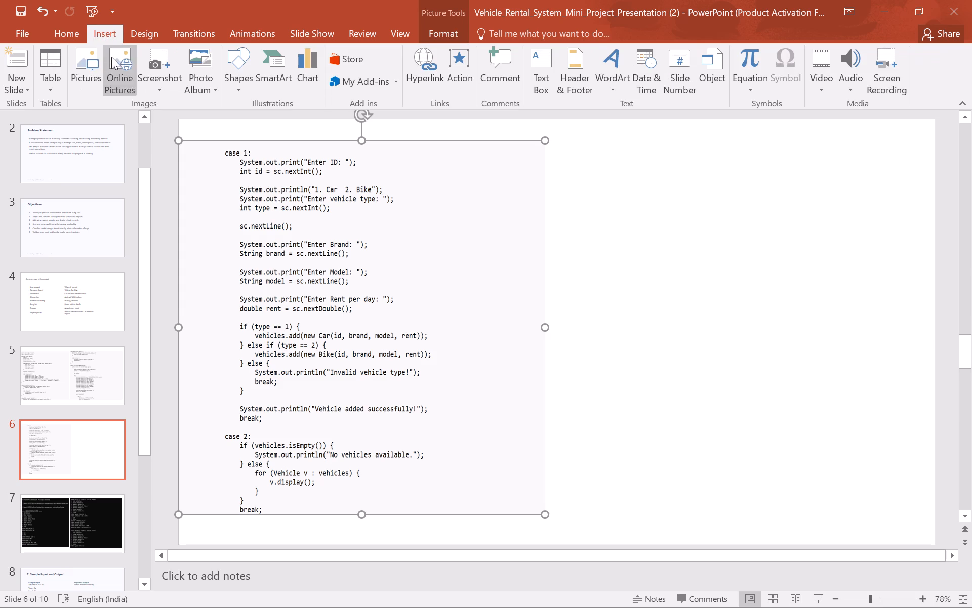
click(88, 69)
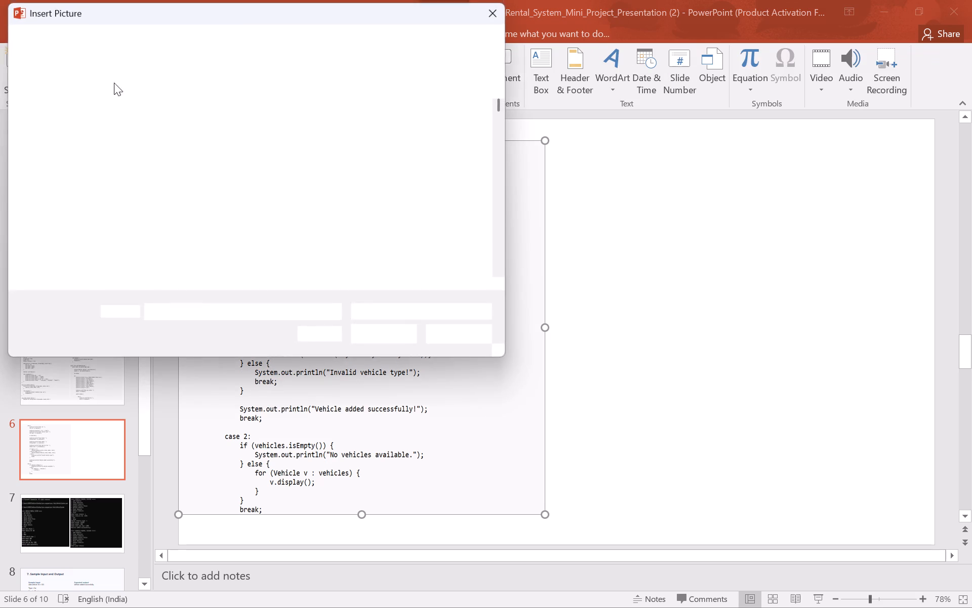
scroll(348, 263, down, 10)
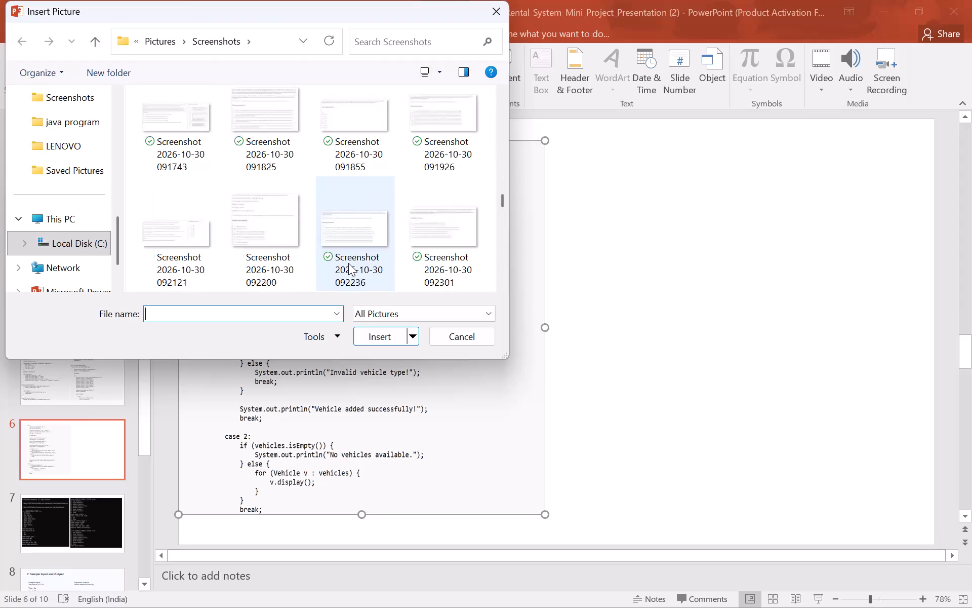
scroll(348, 263, down, 7)
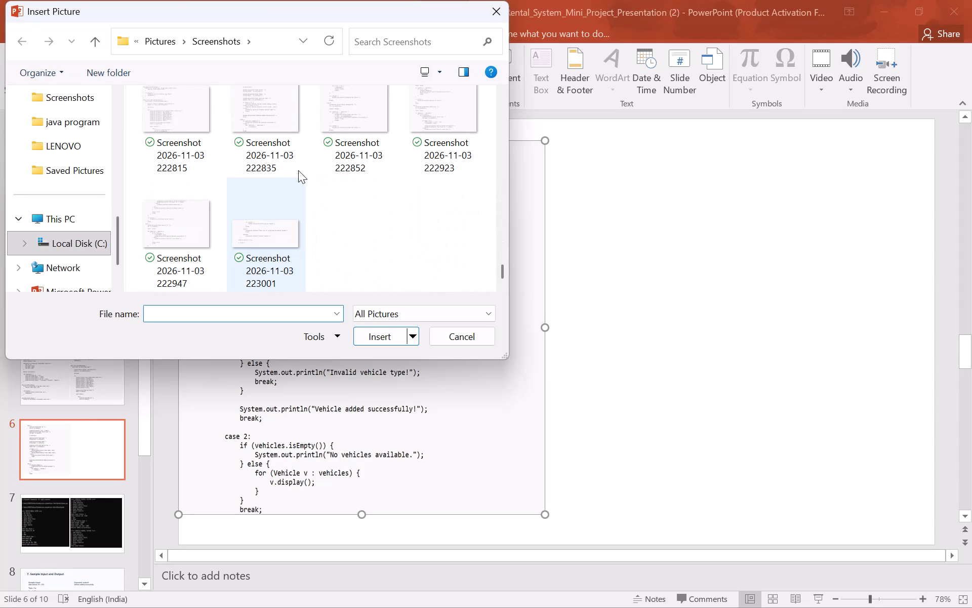
double_click(368, 125)
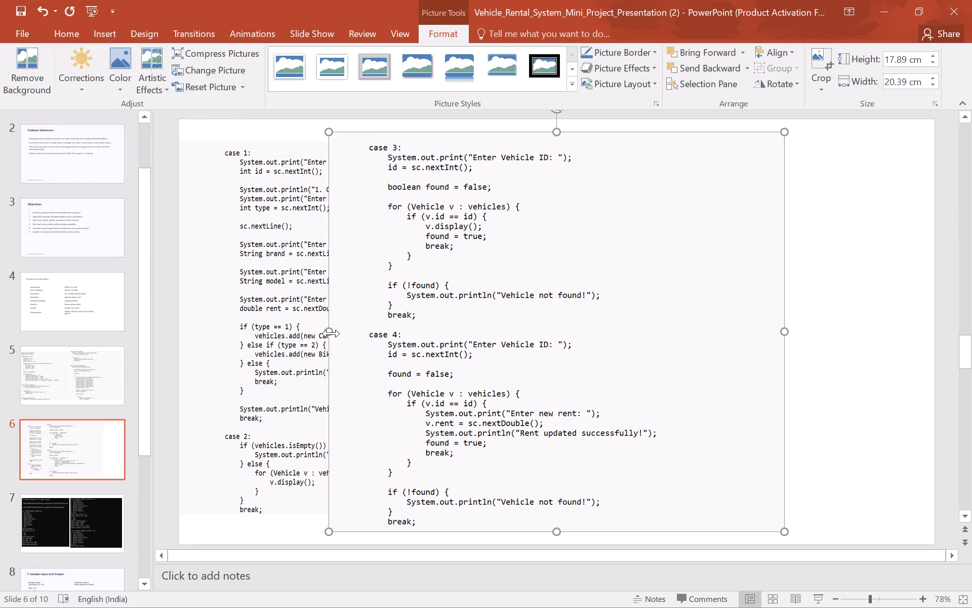
Shrink the case 3 and 4 snip to about 17.1 cm high by 15.9 cm wide and place it in slide 6's right half.
drag(331, 333, 429, 322)
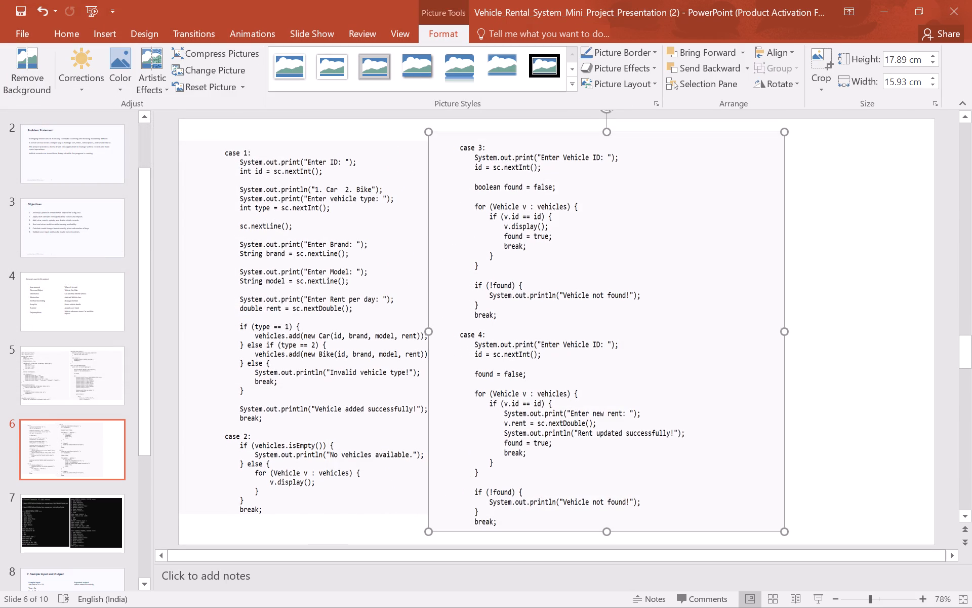
drag(609, 534, 610, 512)
drag(715, 348, 846, 356)
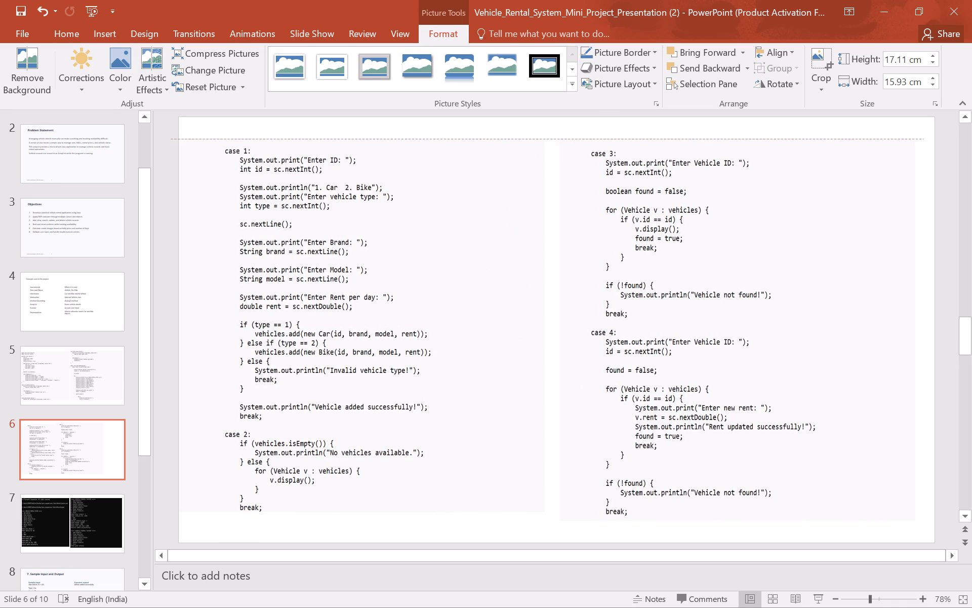
drag(846, 356, 827, 358)
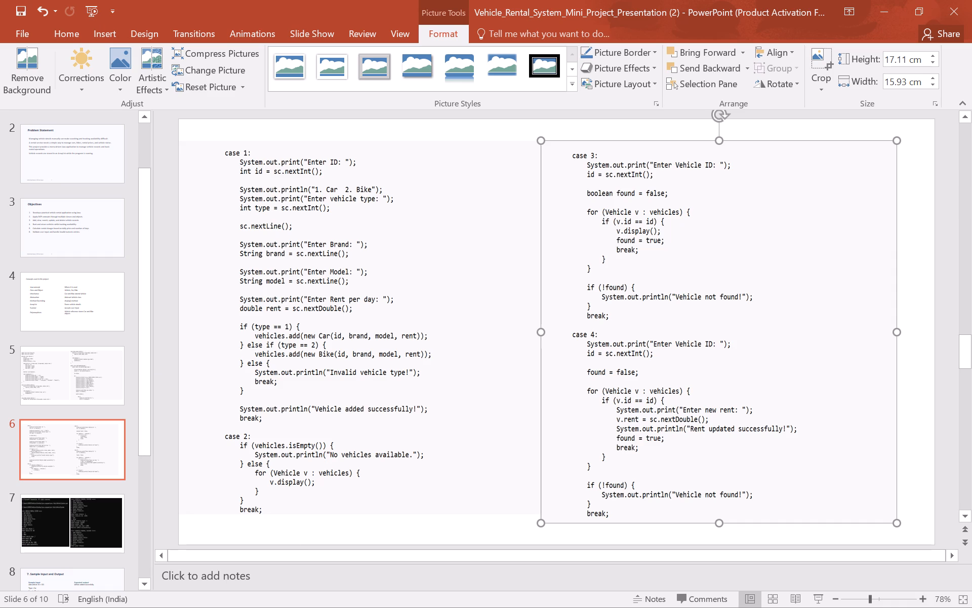
Add a new blank slide directly after slide 6.
scroll(77, 419, down, 1)
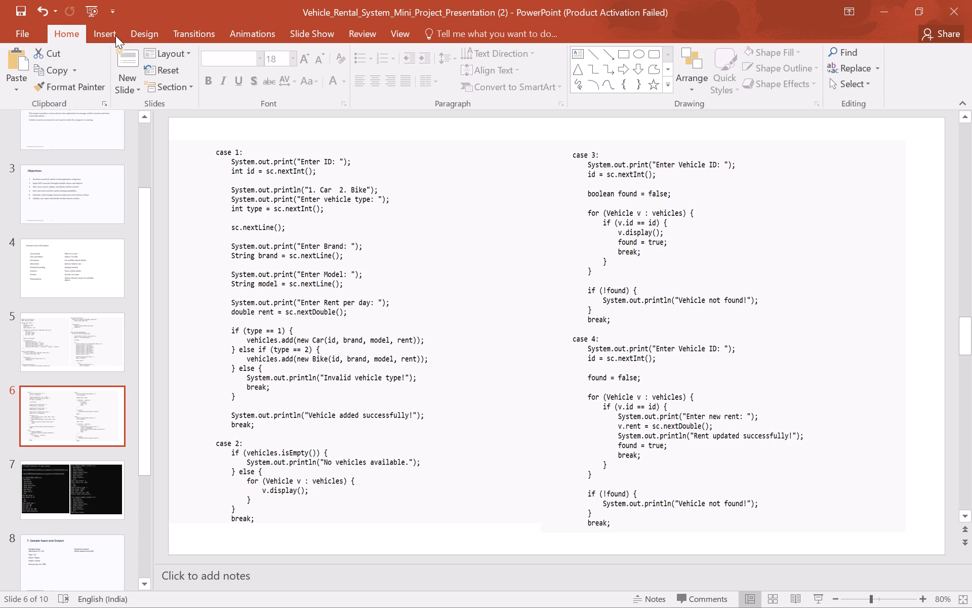
click(127, 61)
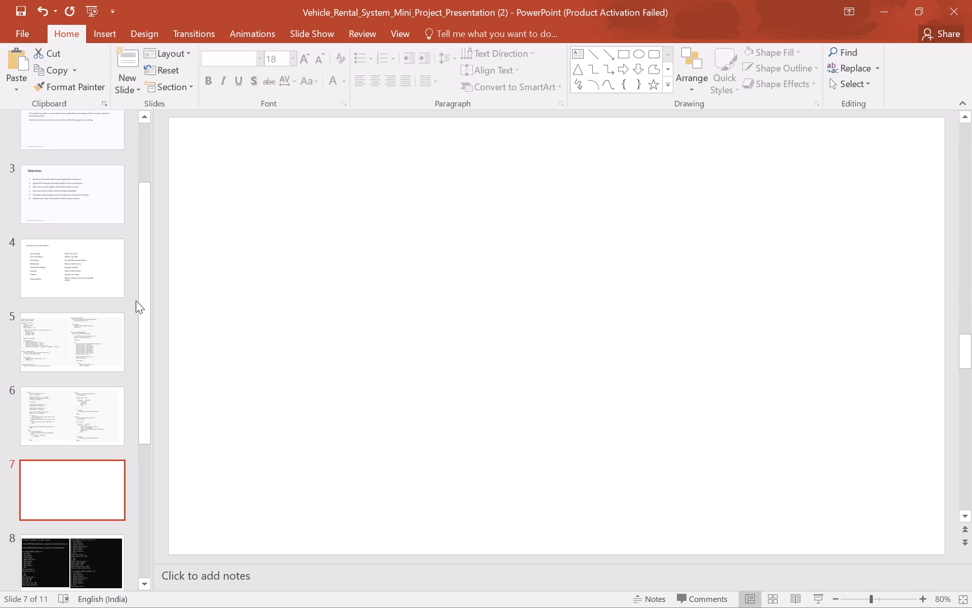
click(97, 41)
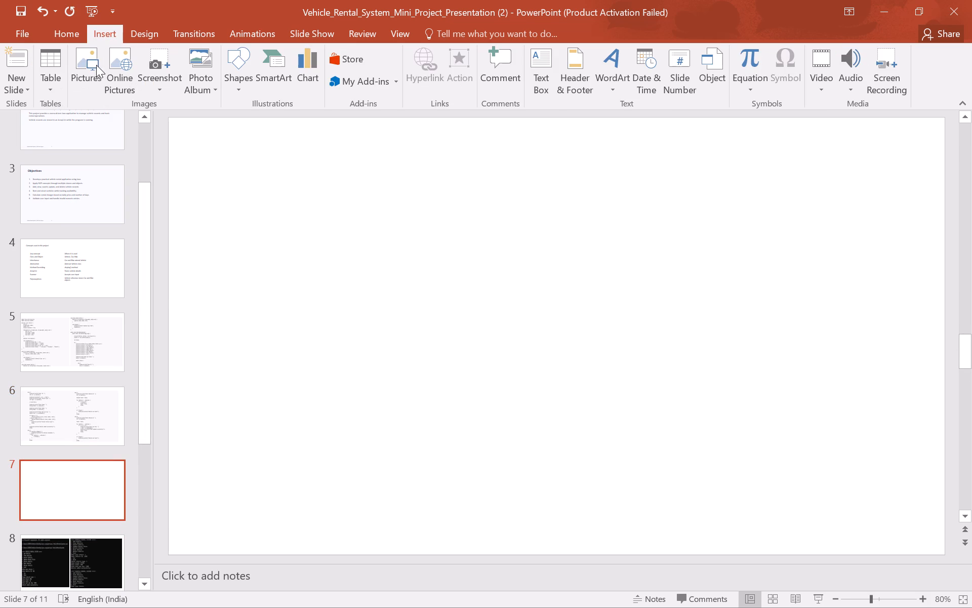
click(95, 65)
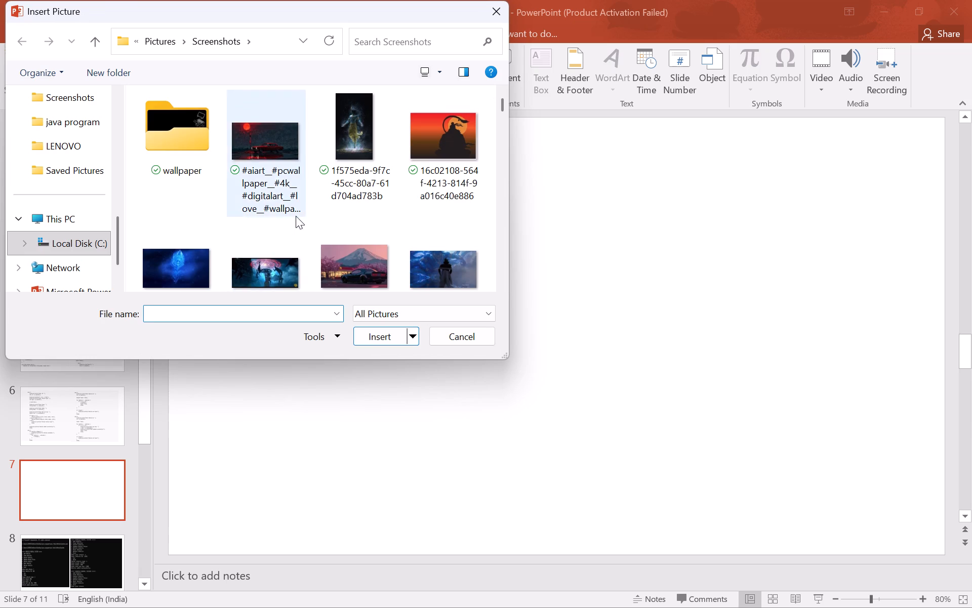
scroll(296, 216, down, 15)
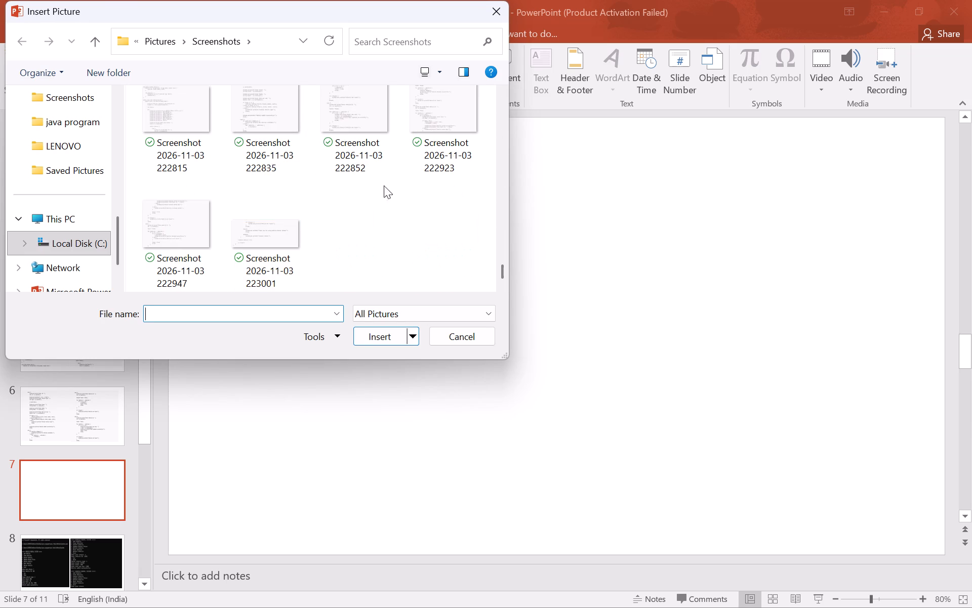
double_click(443, 125)
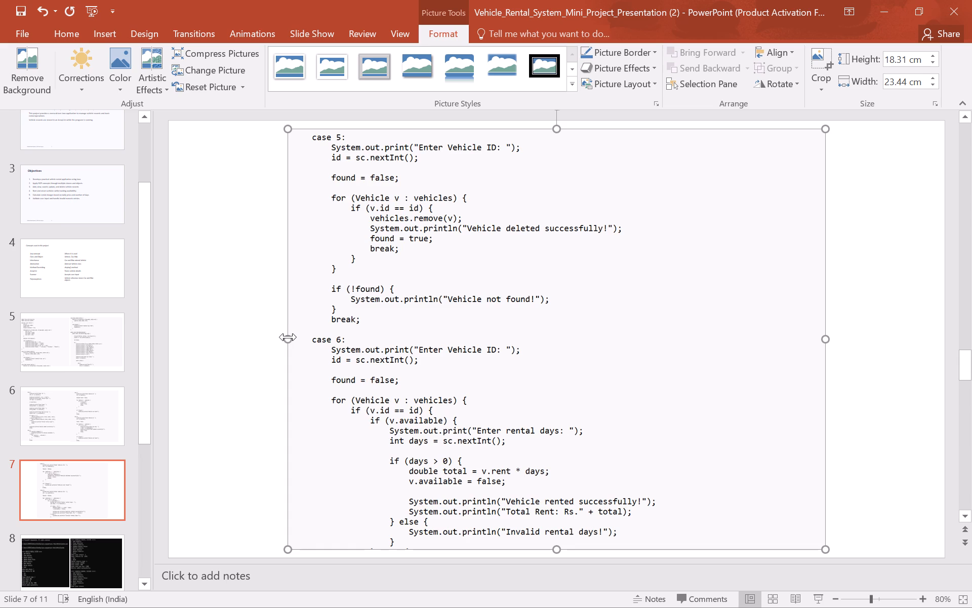
Shrink the case 5 and 6 snip to about 16.9 cm high by 18.1 cm wide, flush with slide 7's left edge.
drag(288, 337, 317, 341)
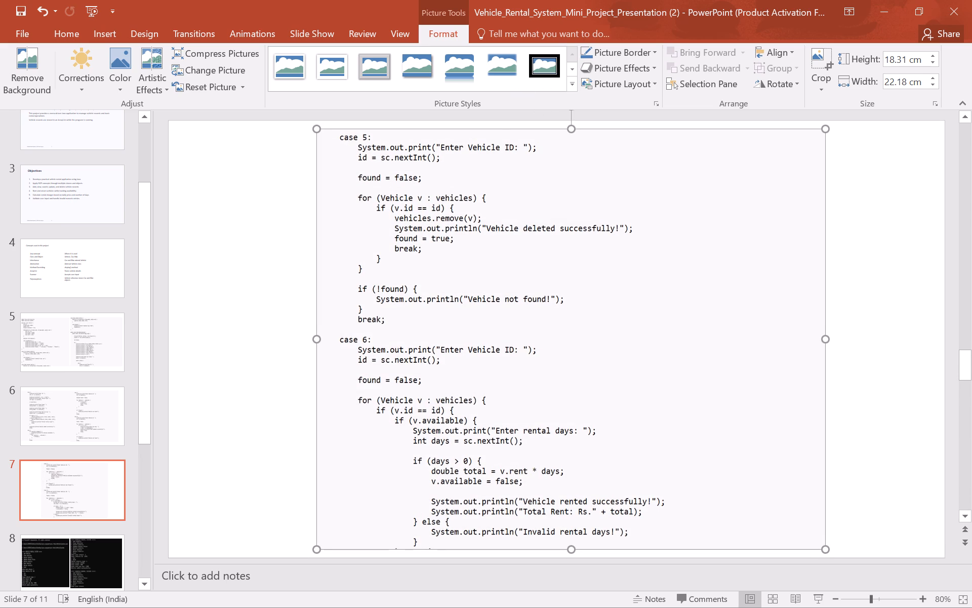
drag(573, 129, 573, 185)
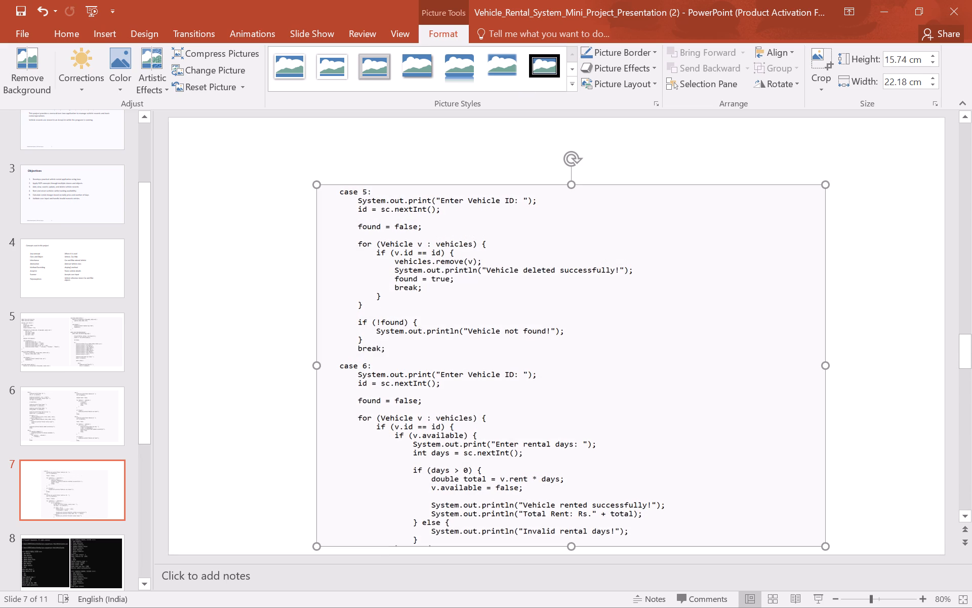
drag(613, 340, 480, 306)
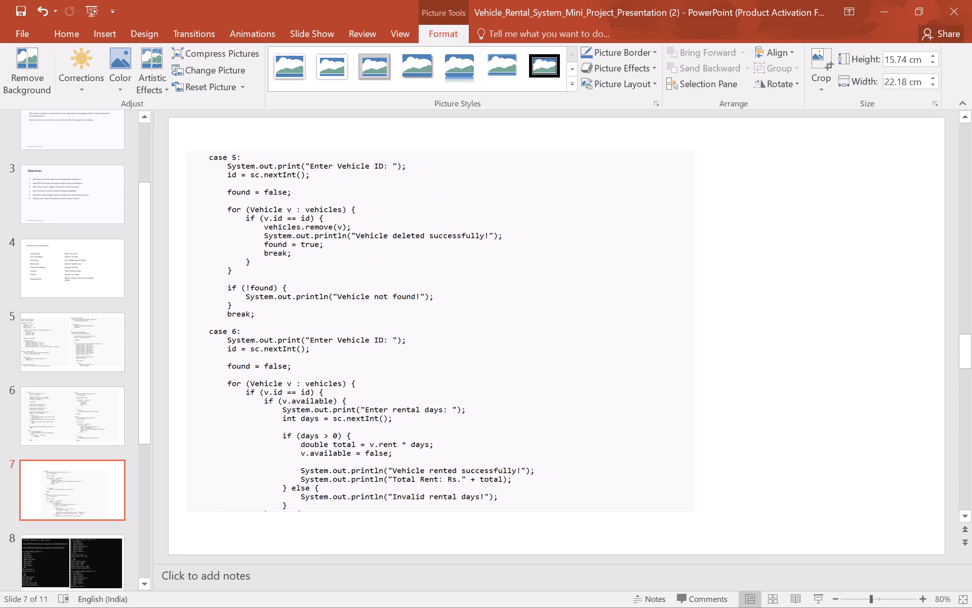
drag(480, 306, 465, 305)
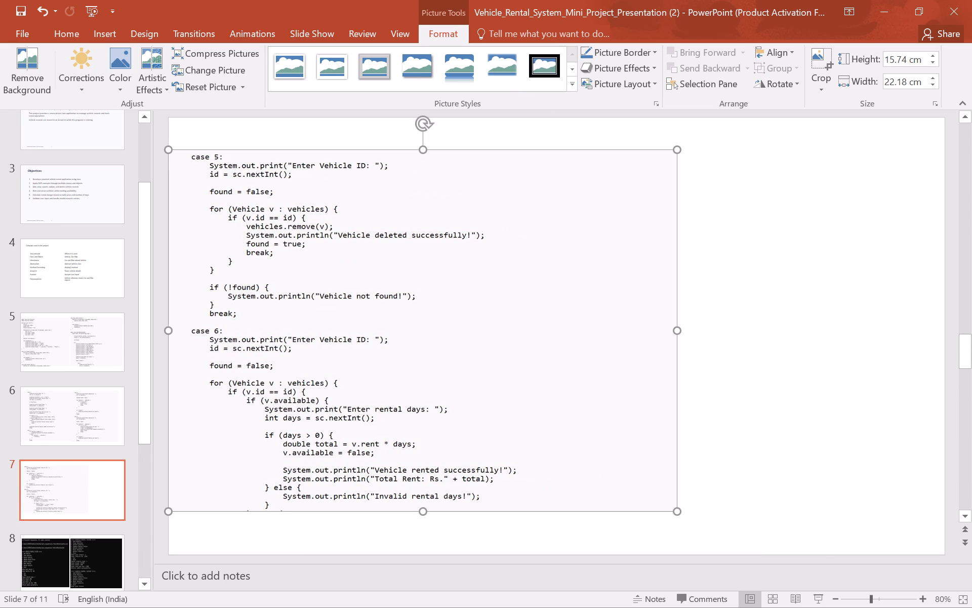
drag(677, 333, 599, 333)
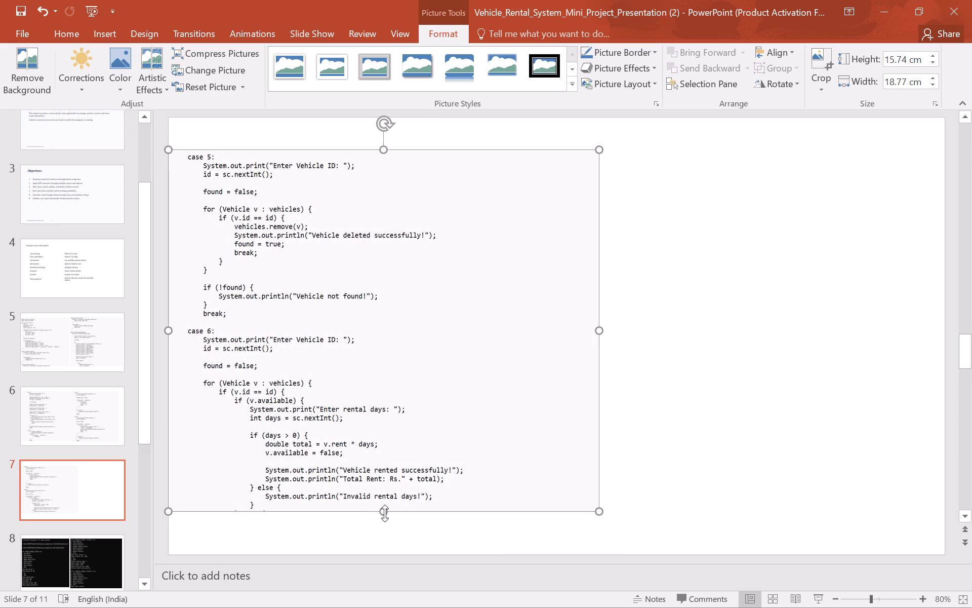
drag(385, 513, 388, 538)
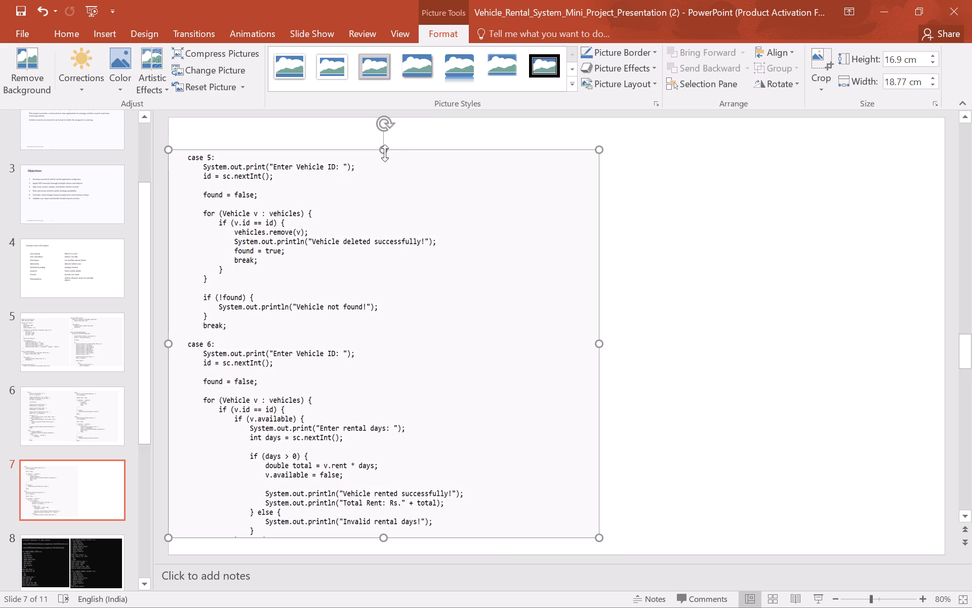
drag(383, 152, 383, 137)
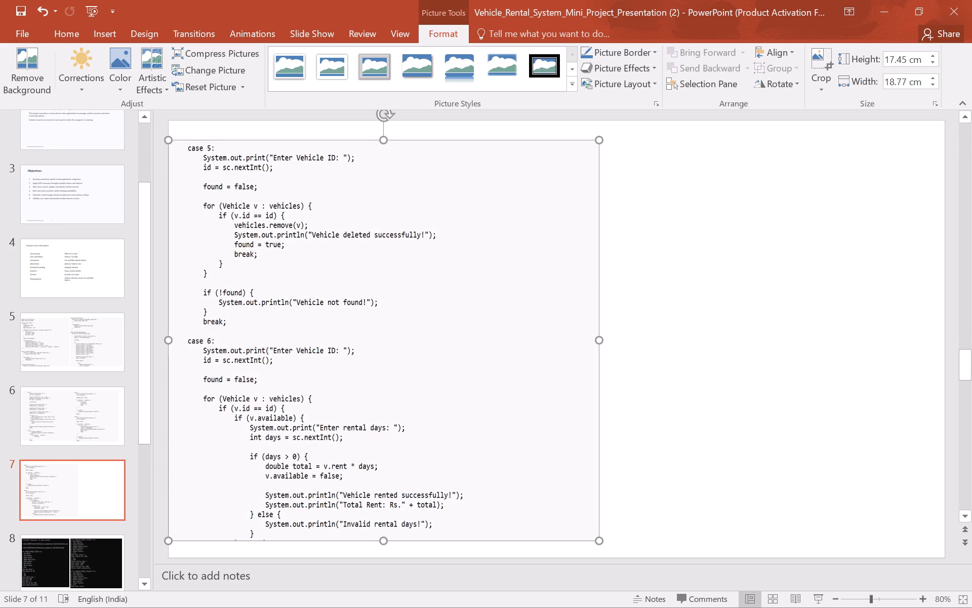
drag(600, 339, 583, 341)
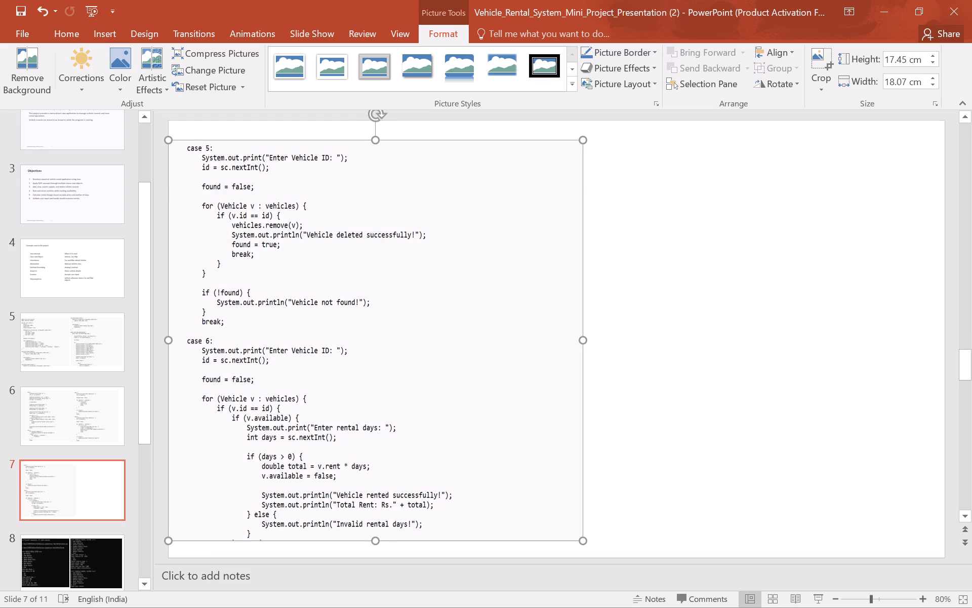
drag(379, 541, 380, 527)
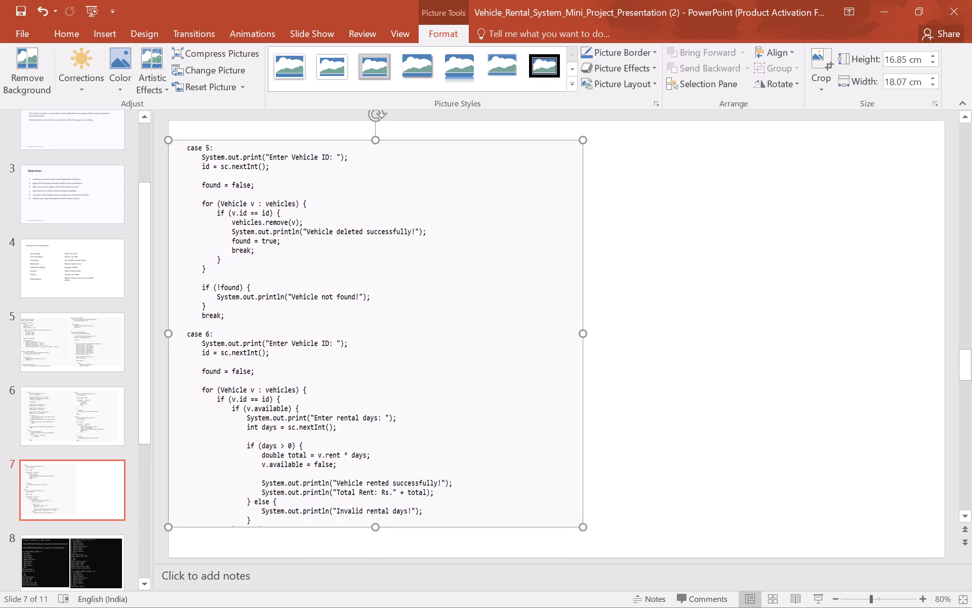
click(96, 40)
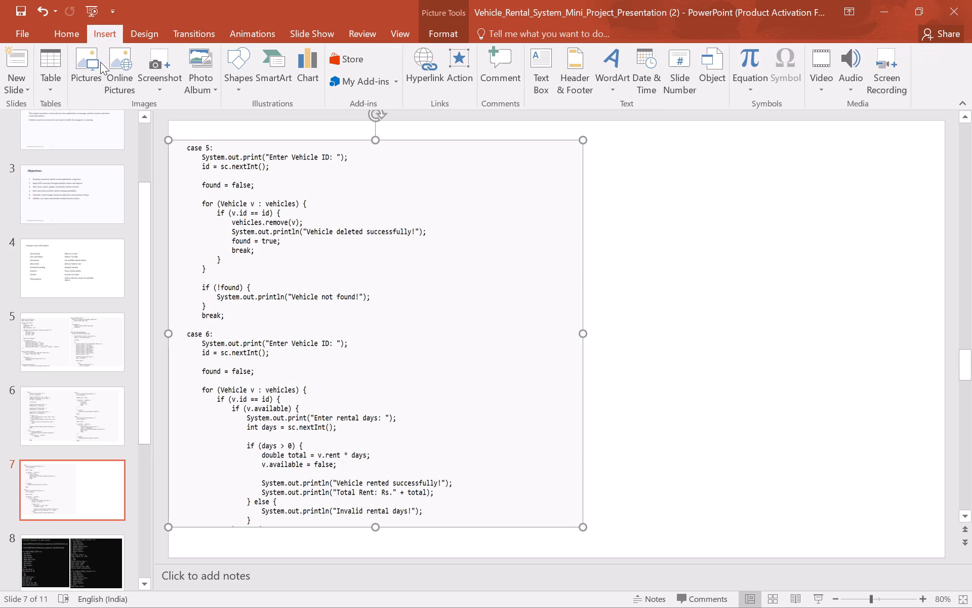
click(99, 82)
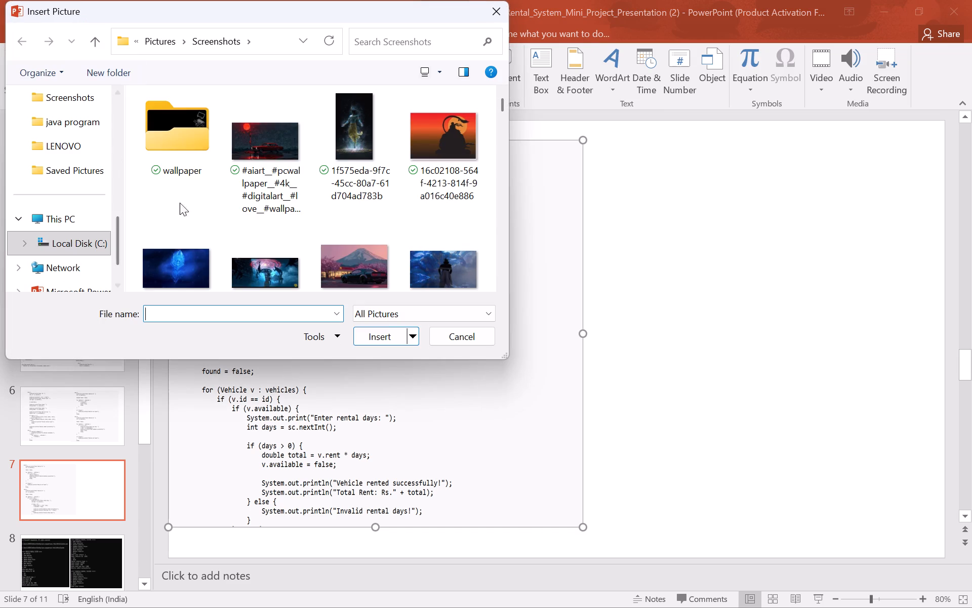
scroll(307, 227, down, 14)
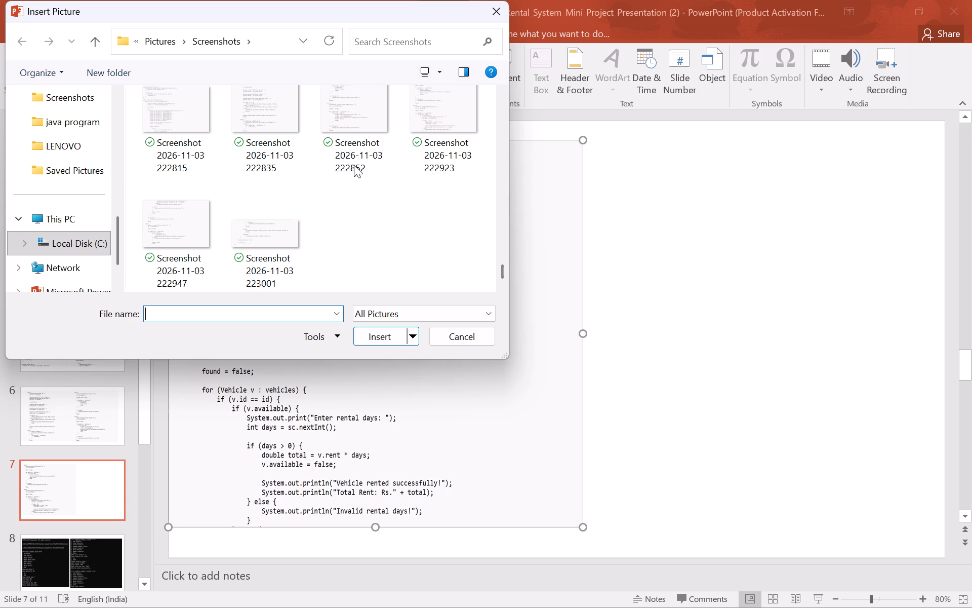
double_click(179, 246)
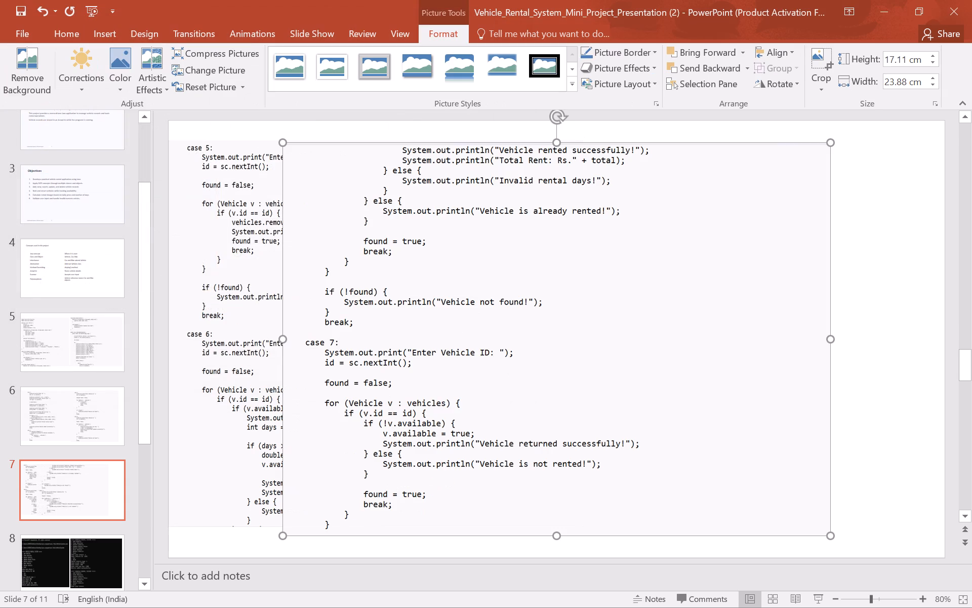
Narrow the case 7 snip to about 16.9 cm wide and place it in slide 7's right half beside the case 5 and 6 snip.
drag(280, 341, 442, 345)
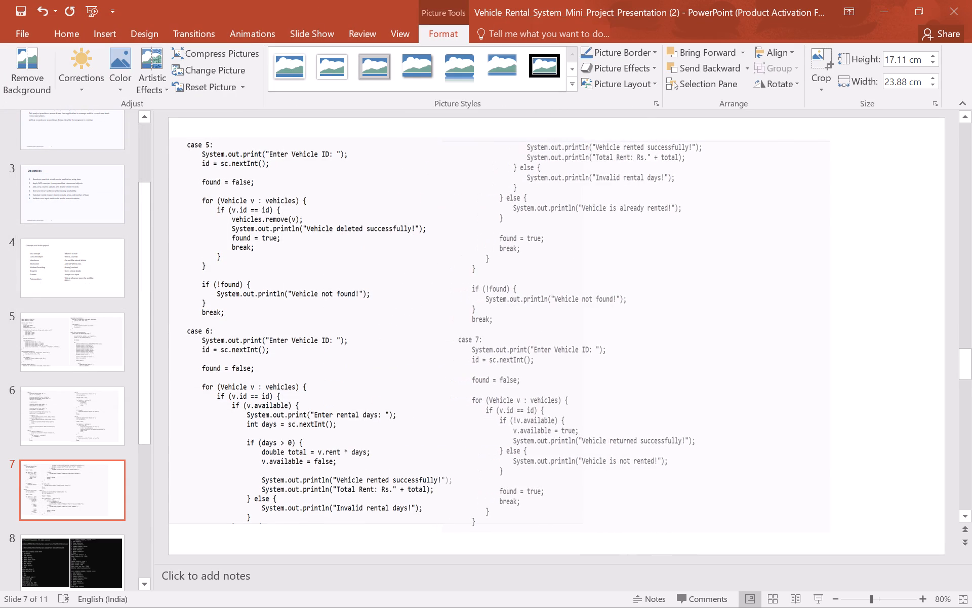
drag(442, 345, 443, 345)
drag(706, 333, 749, 326)
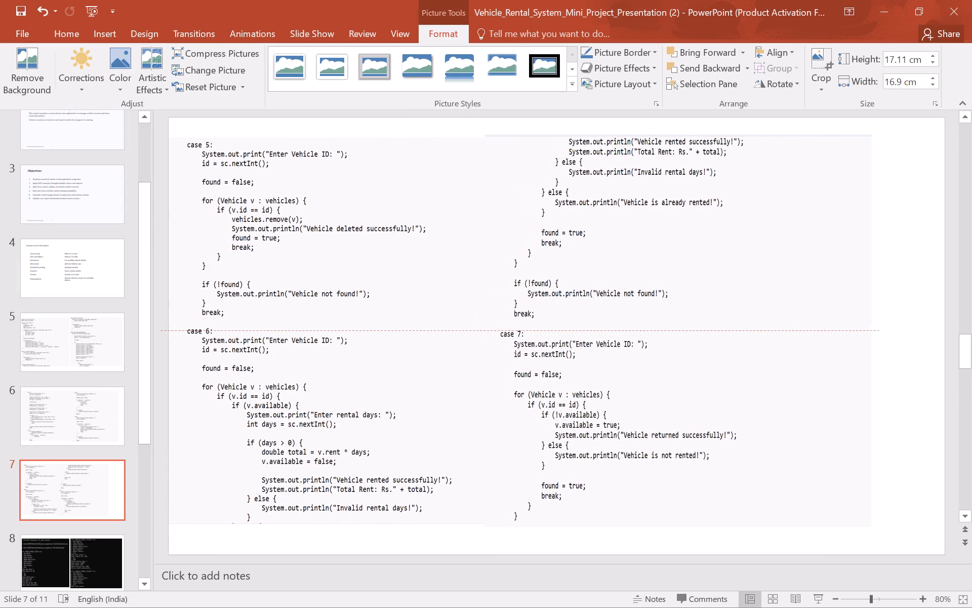
drag(749, 326, 767, 328)
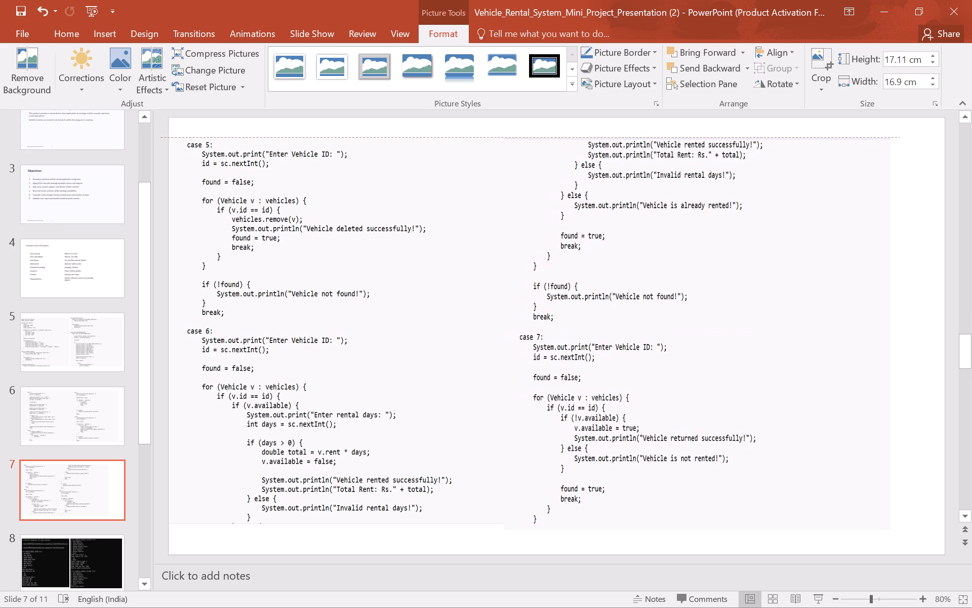
drag(767, 328, 816, 334)
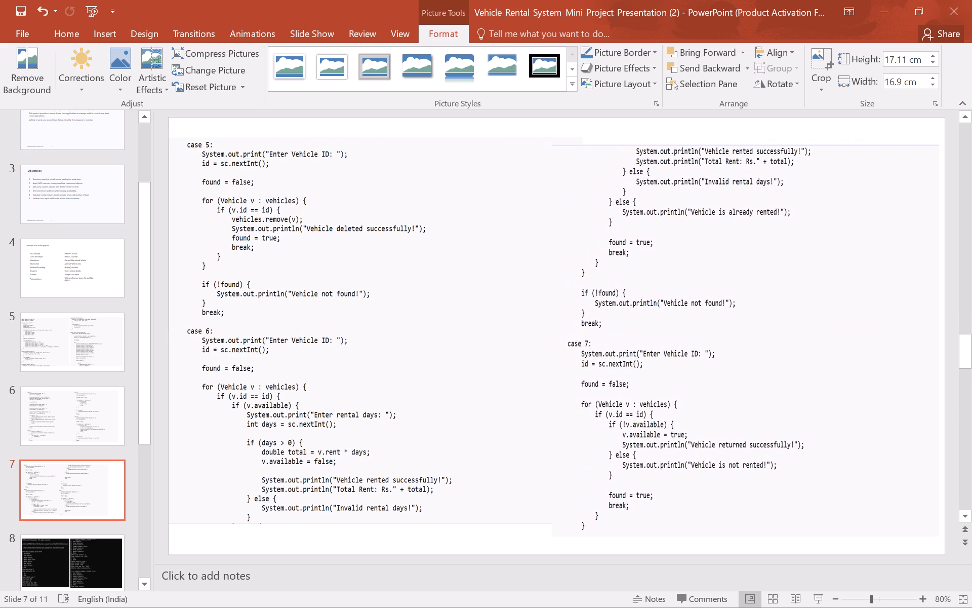
drag(816, 334, 808, 318)
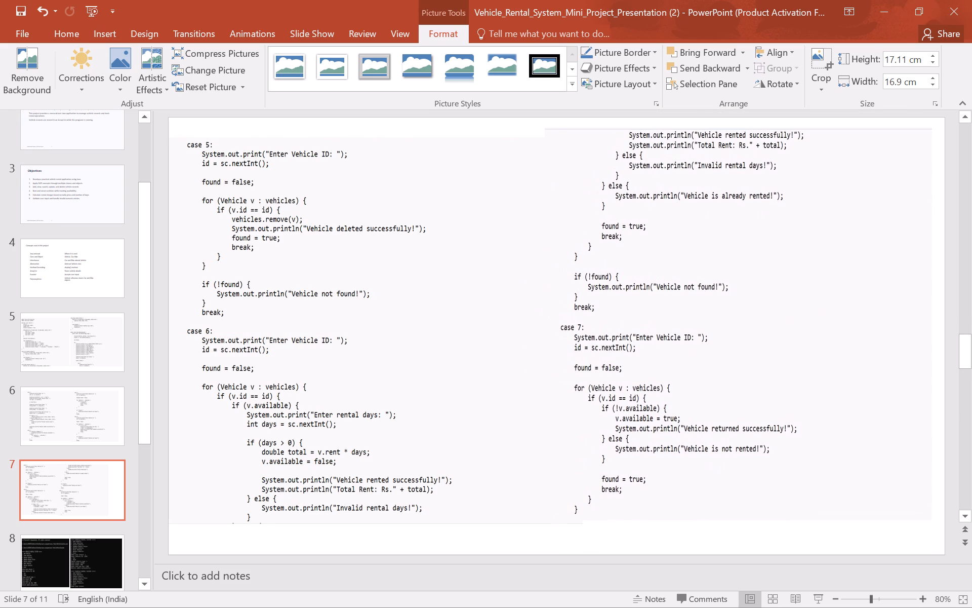
drag(808, 318, 809, 326)
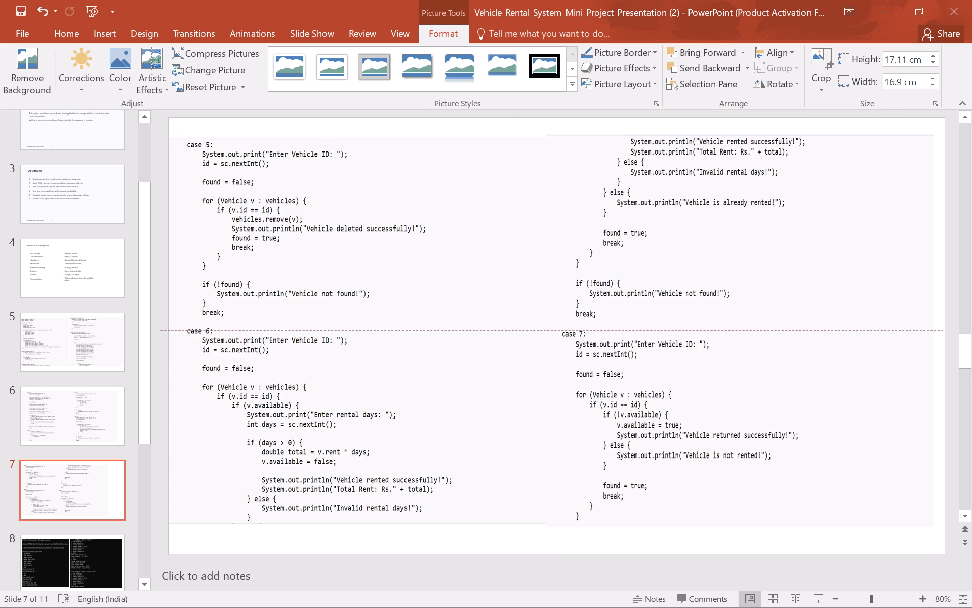
drag(809, 326, 811, 325)
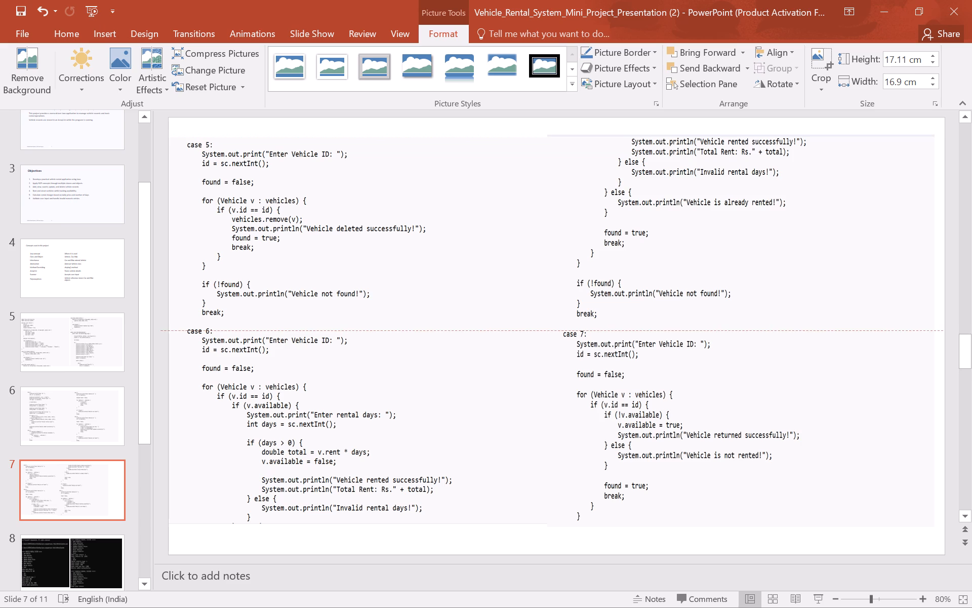
drag(811, 325, 809, 331)
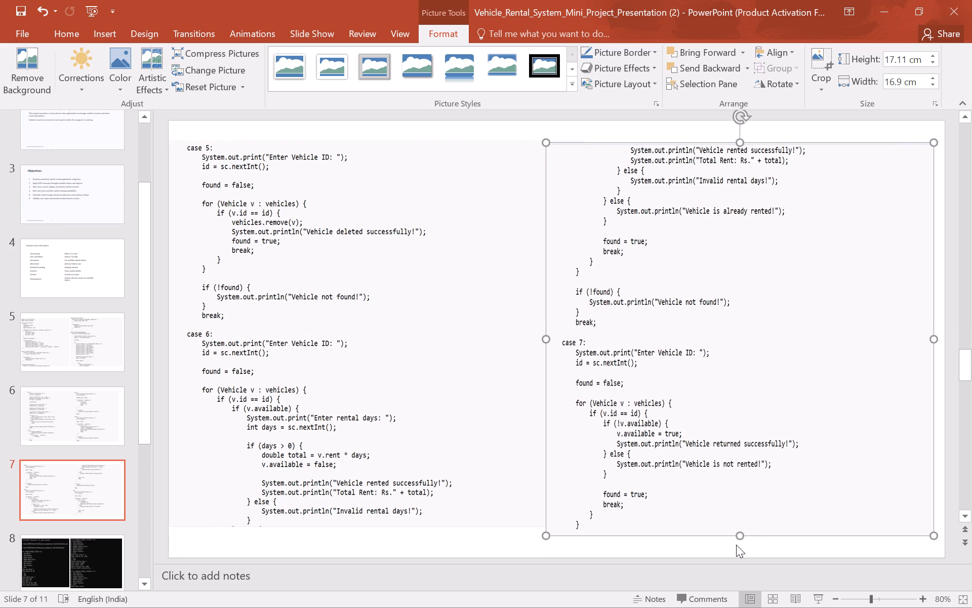
drag(743, 537, 746, 531)
Add a new blank slide directly after slide 7.
click(108, 33)
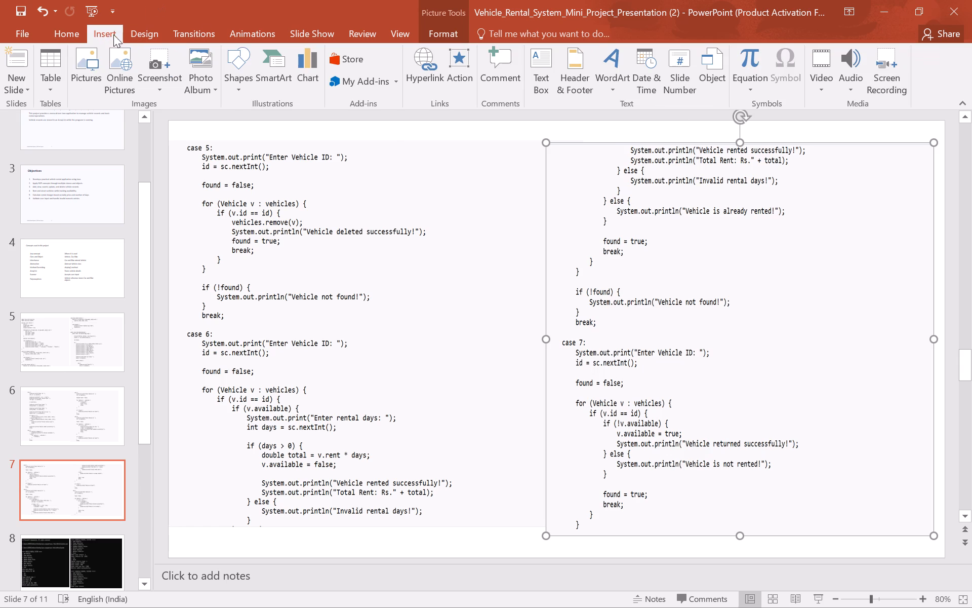
click(51, 497)
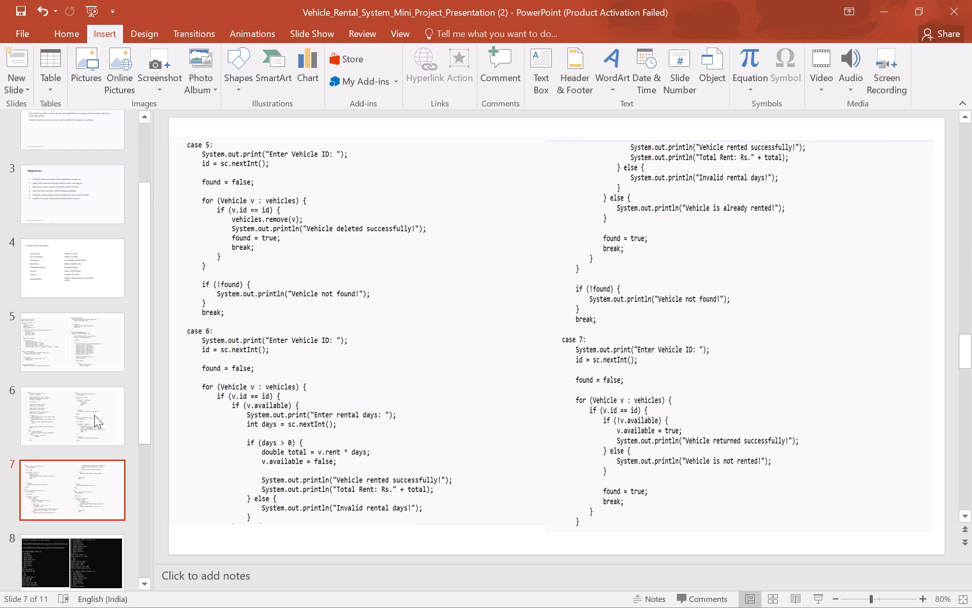
click(68, 40)
click(123, 67)
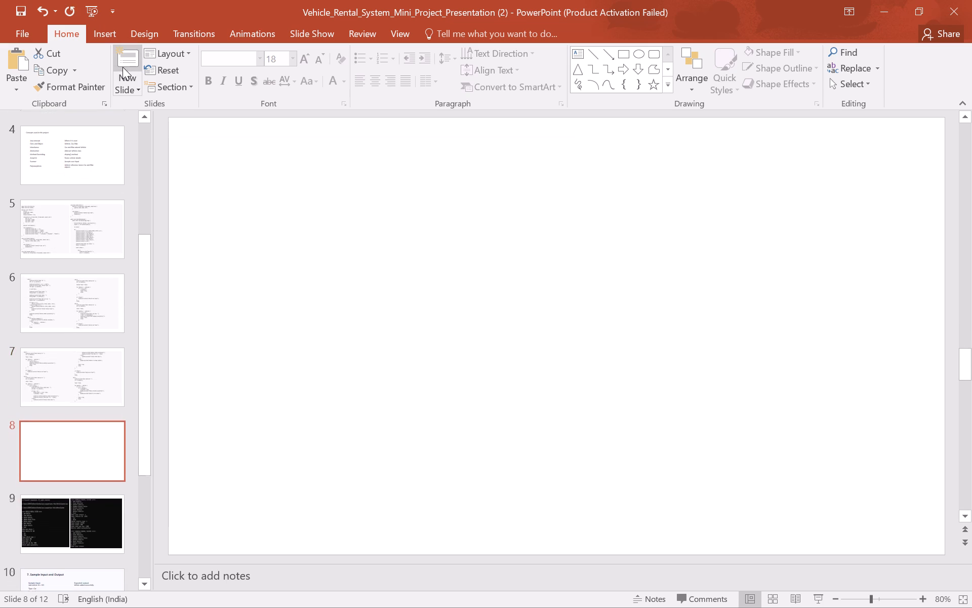
click(97, 26)
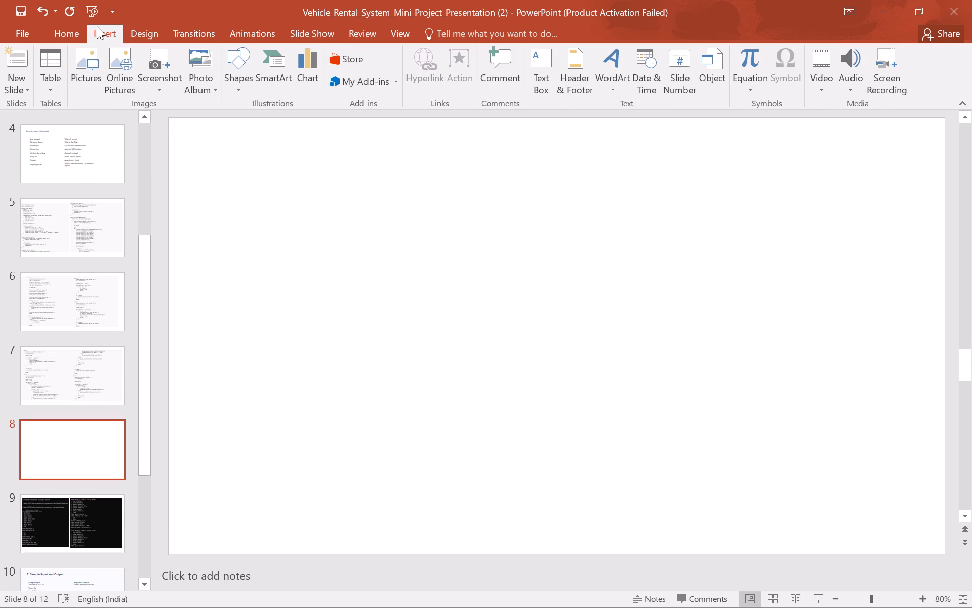
click(100, 77)
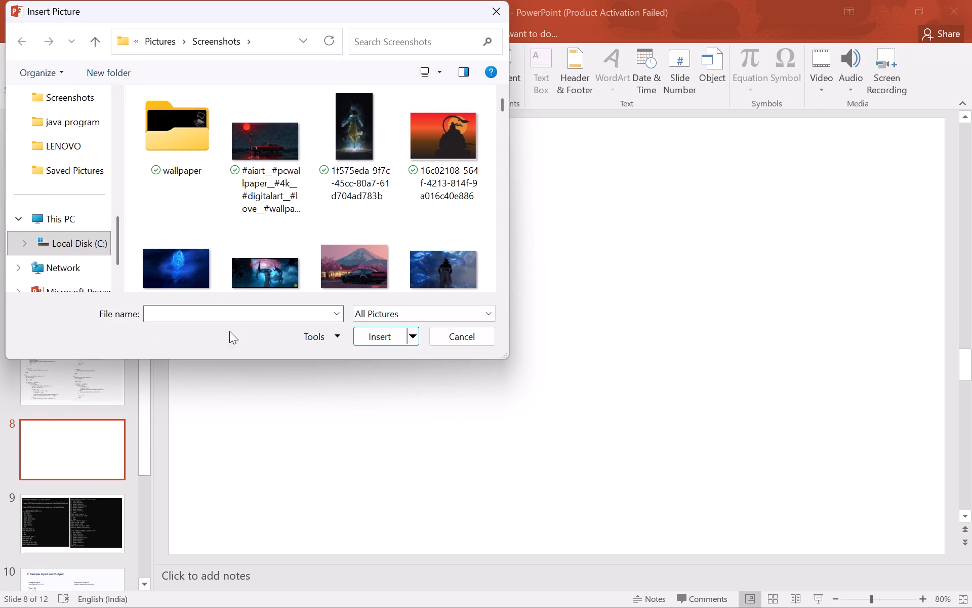
scroll(368, 190, down, 9)
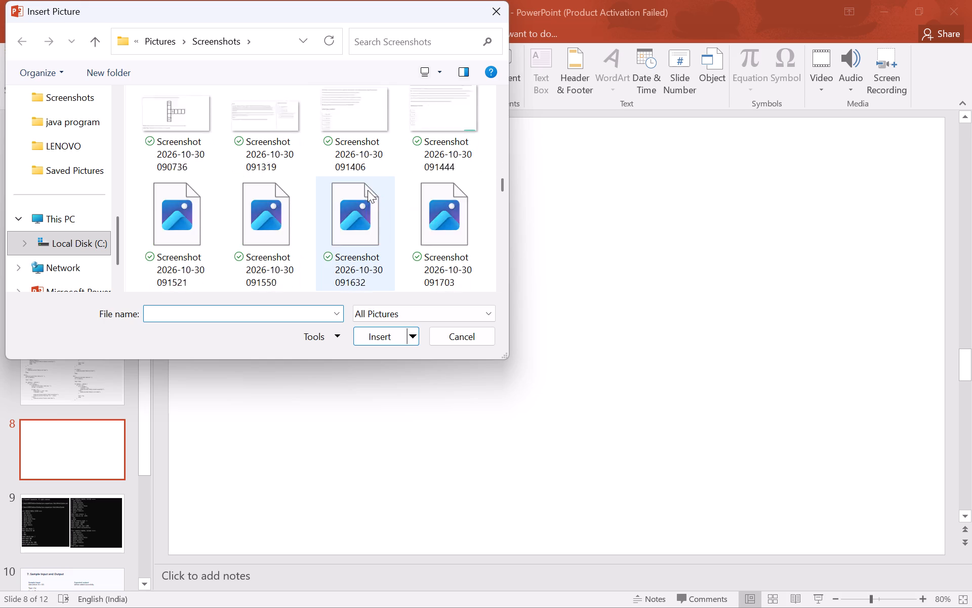
scroll(368, 190, down, 8)
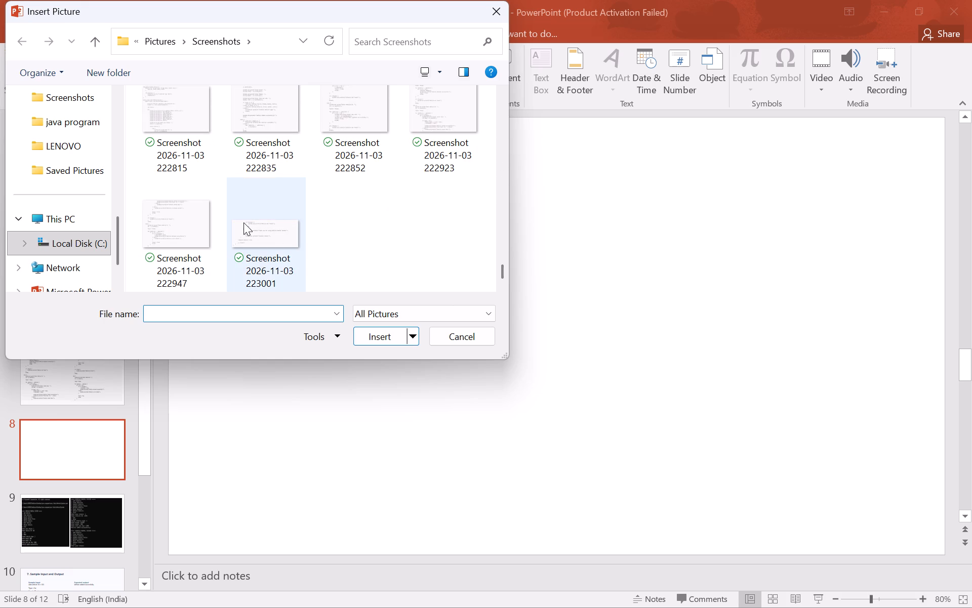
click(244, 222)
double_click(256, 228)
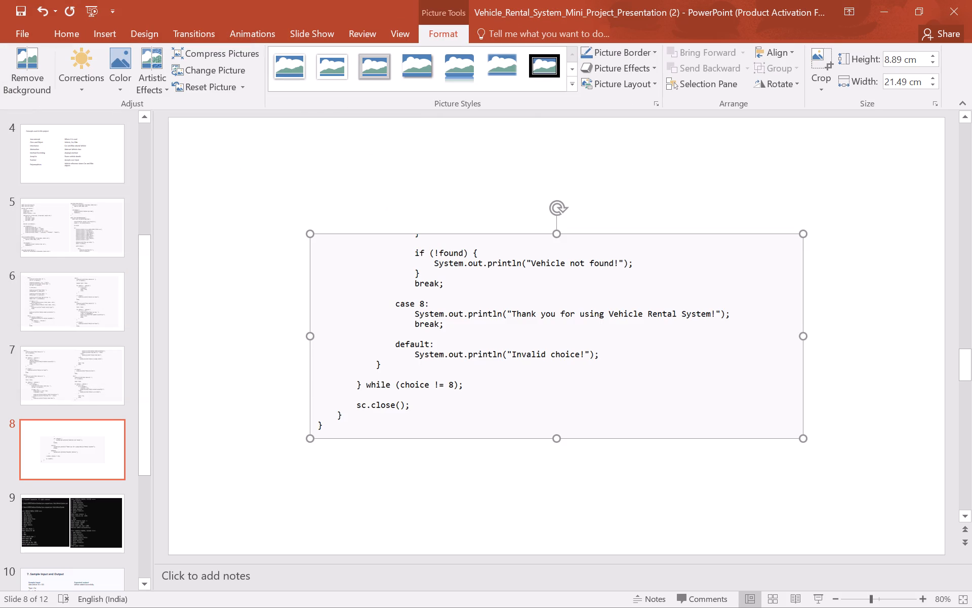
Go back to slide 7 to review its two code snips.
click(49, 378)
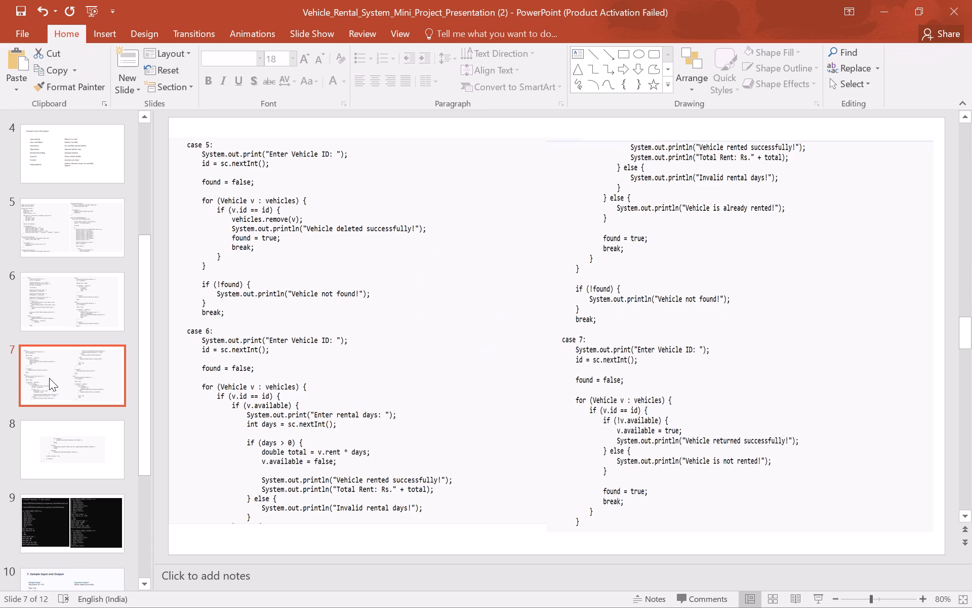
Compare the code snips on slides 7 and 8 to check how the code continues between them.
click(66, 455)
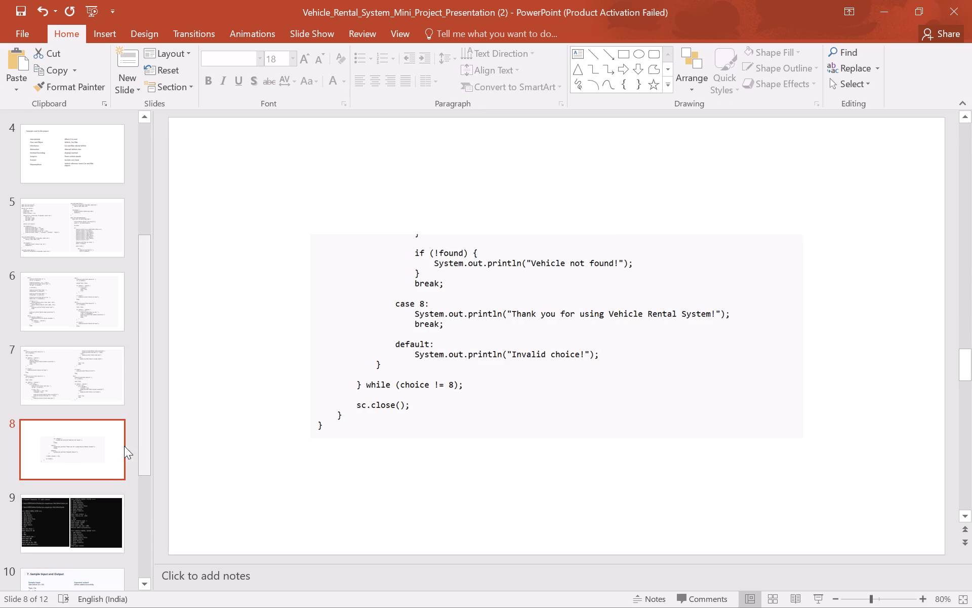
click(82, 382)
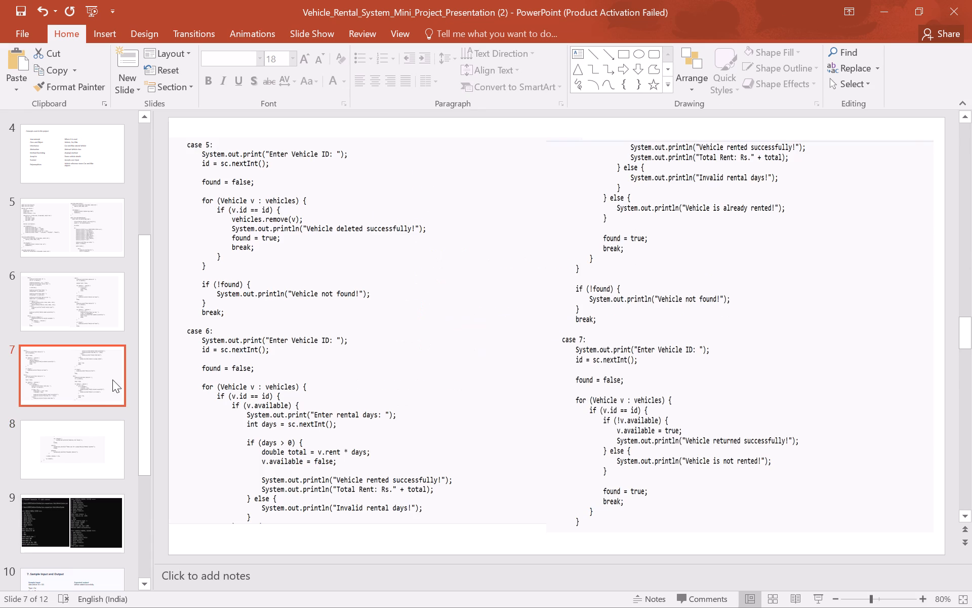
click(72, 453)
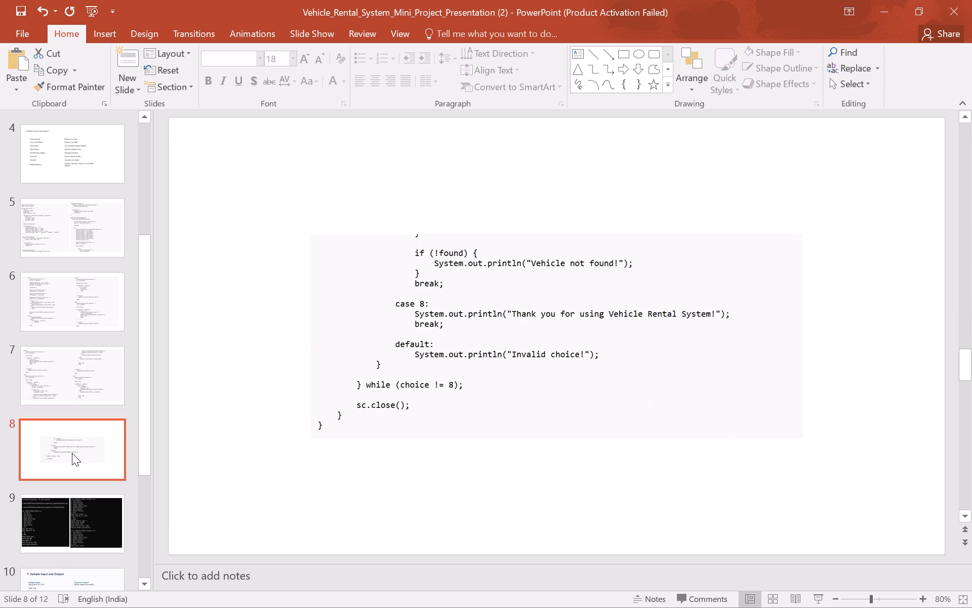
click(90, 355)
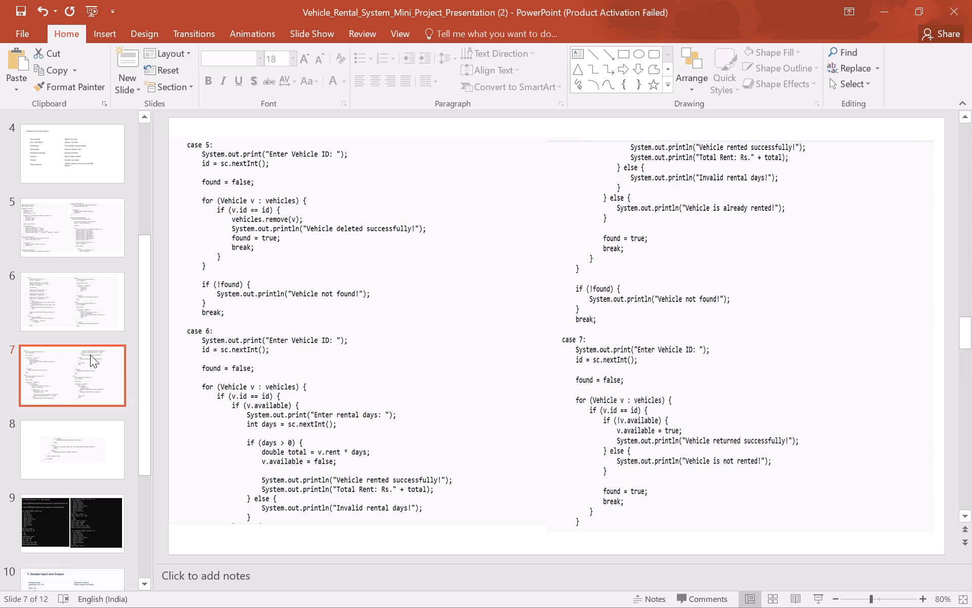
click(65, 447)
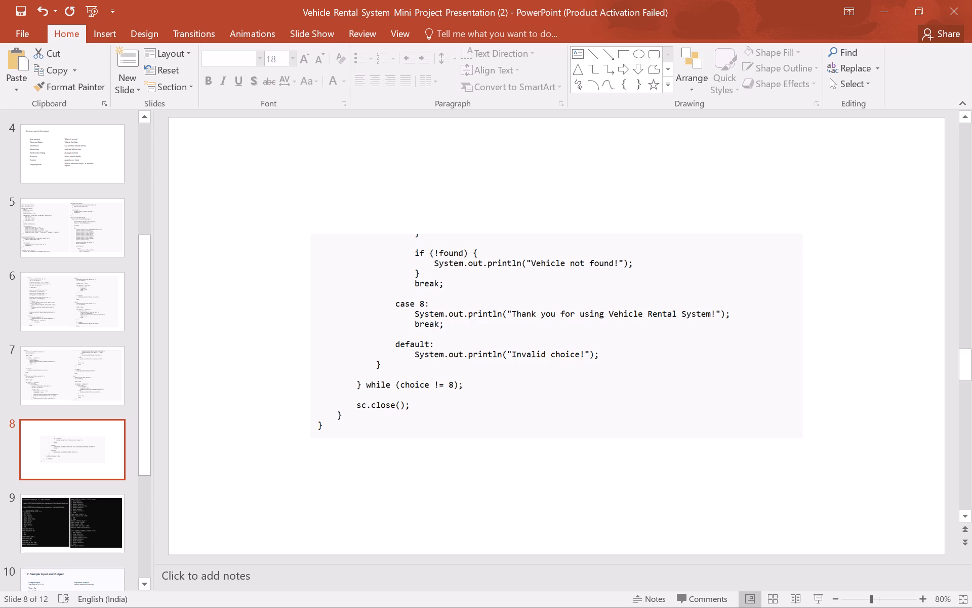
Move the case 8 code snip on slide 8 up and toward the slide's left edge.
drag(385, 334, 288, 274)
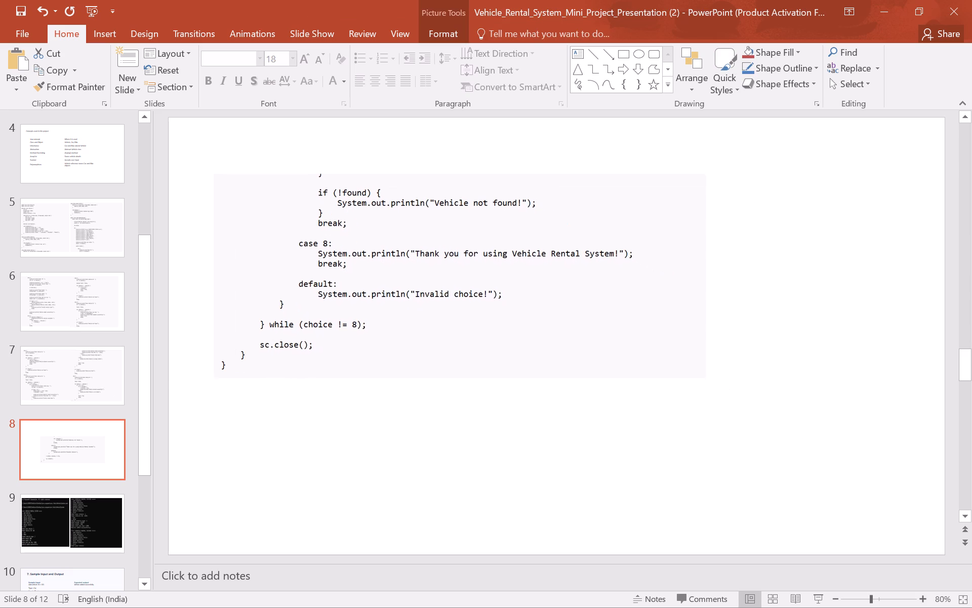
drag(288, 274, 278, 277)
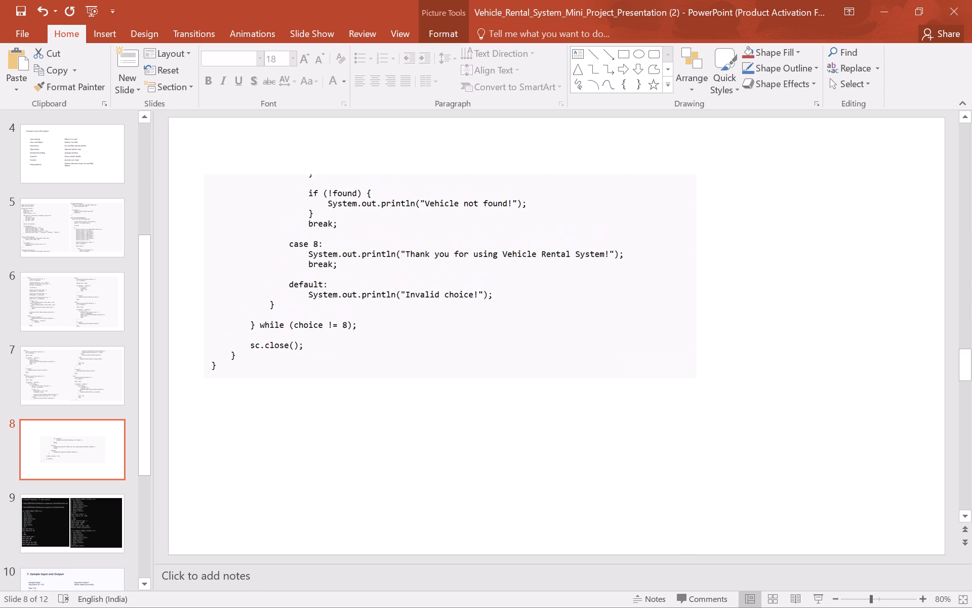
drag(278, 277, 261, 328)
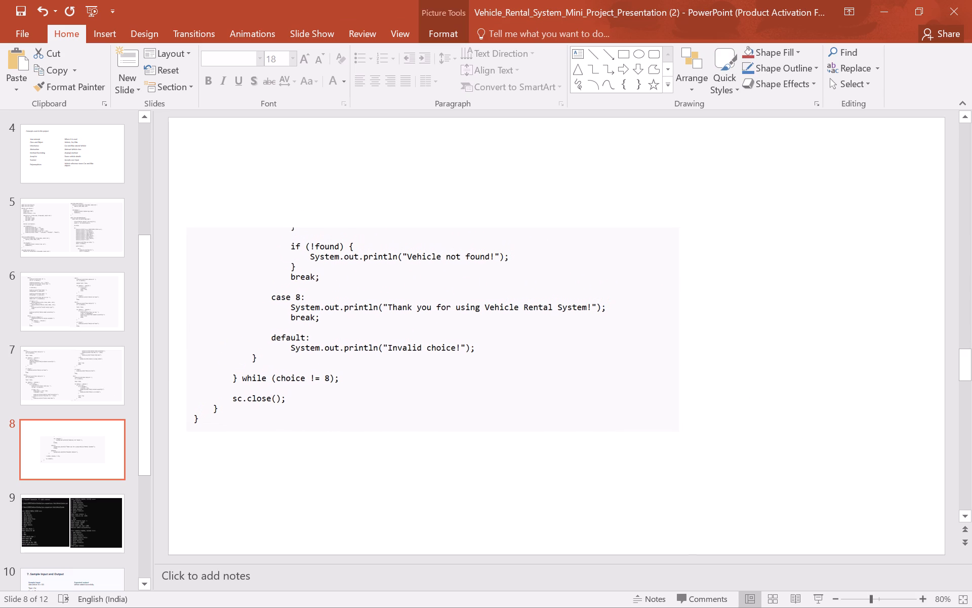
drag(261, 328, 261, 330)
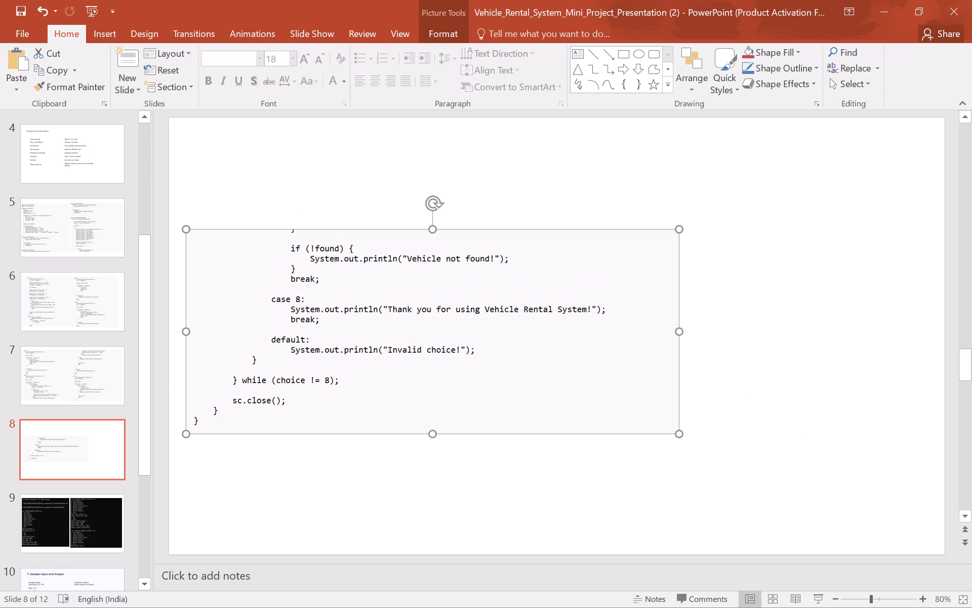
drag(228, 334, 247, 288)
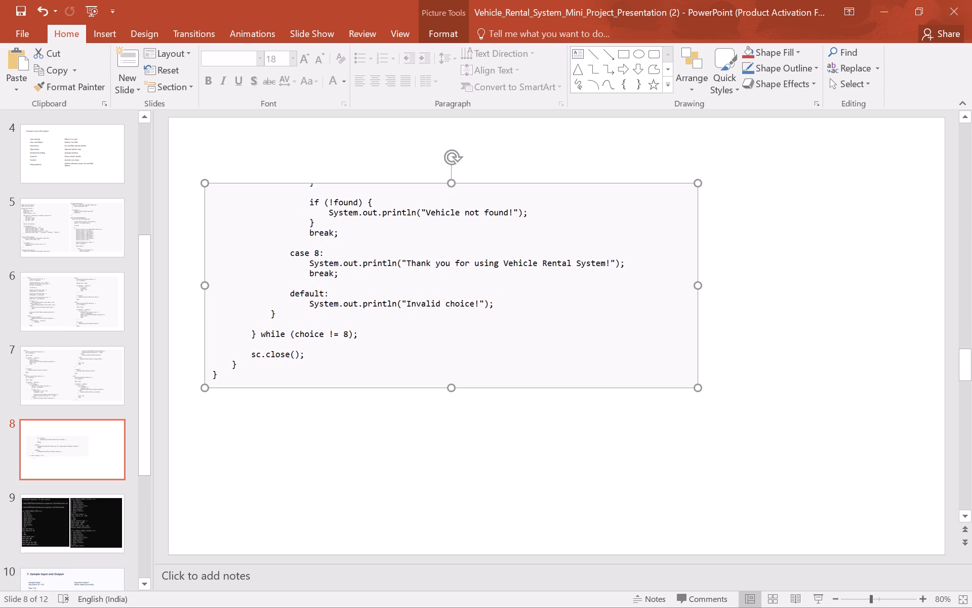
Stretch slide 8's code snip vertically at its bottom and top edges to fill most of the slide's height.
click(68, 522)
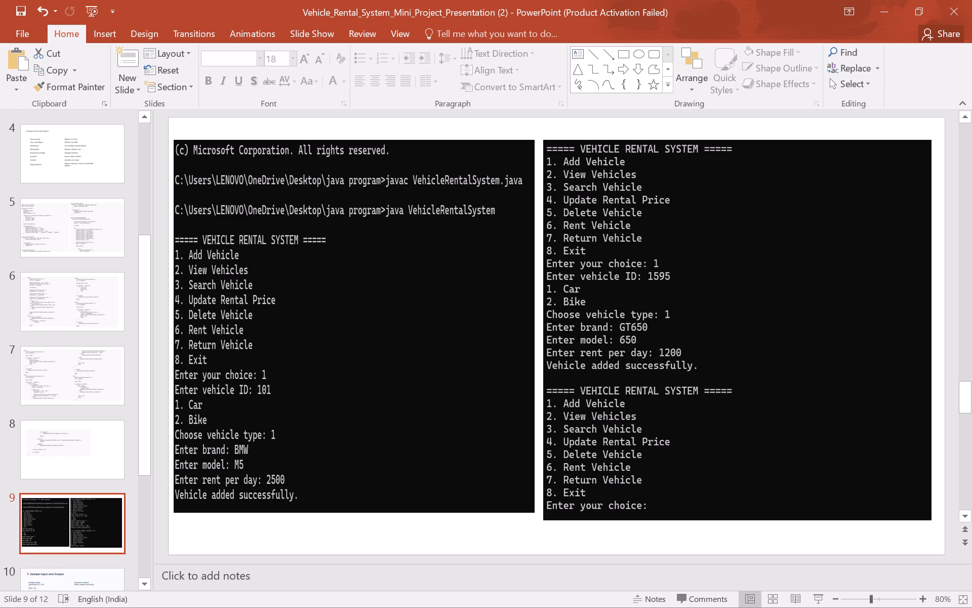
click(70, 475)
click(463, 290)
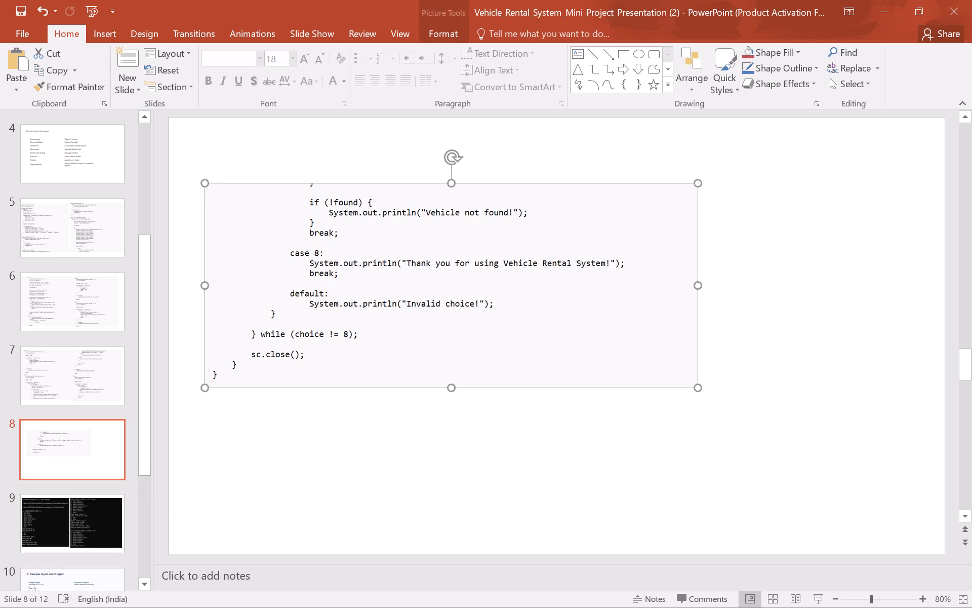
drag(452, 388, 457, 487)
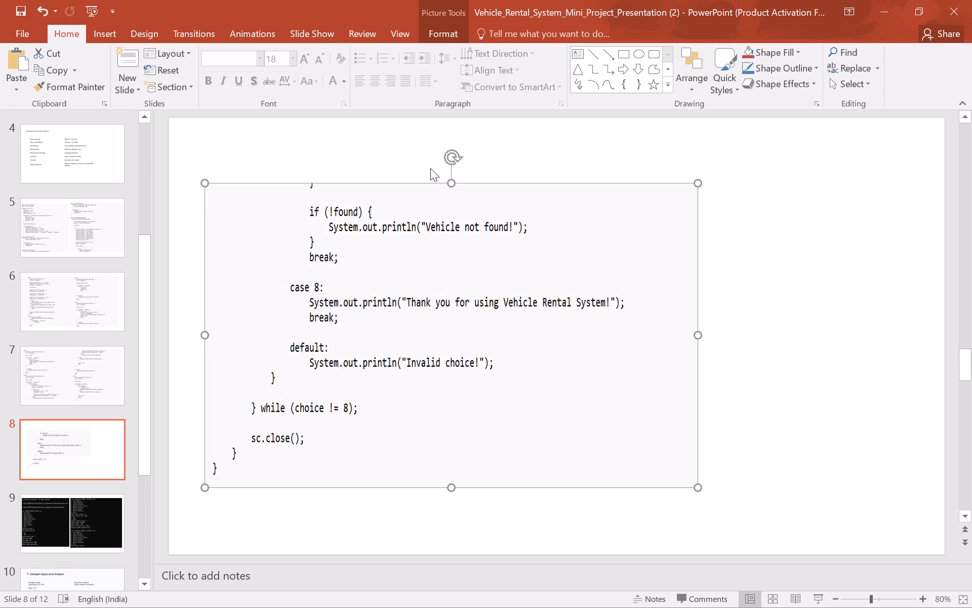
drag(451, 182, 451, 180)
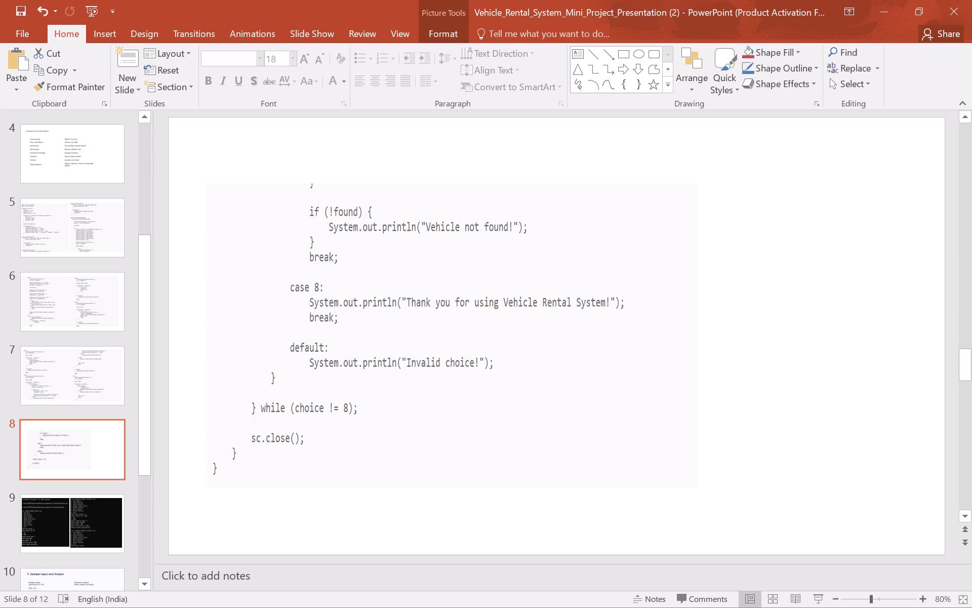
drag(451, 180, 447, 169)
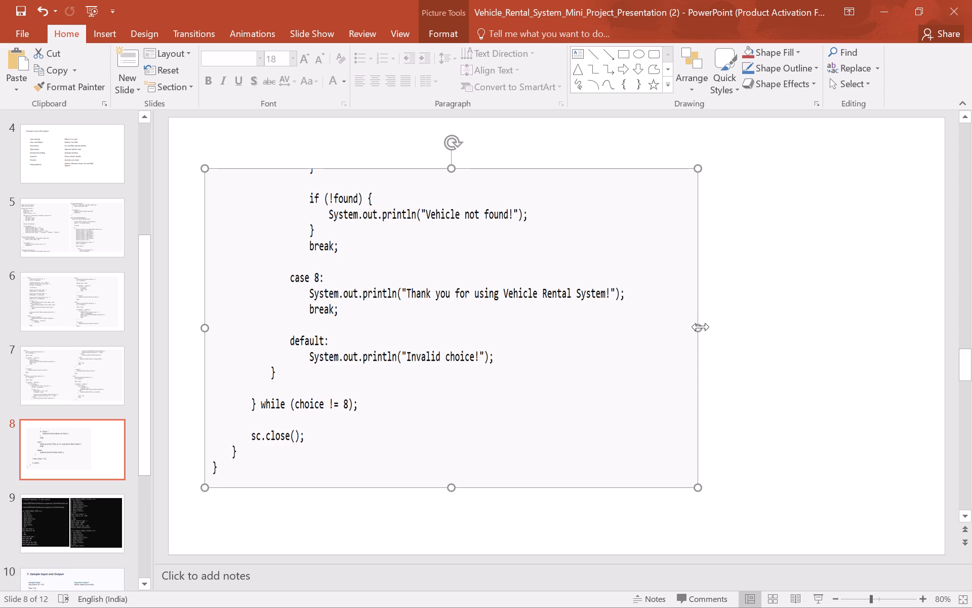
Review the output, sample input, conclusion and closing slides, and go back through the deck to the title slide.
click(77, 529)
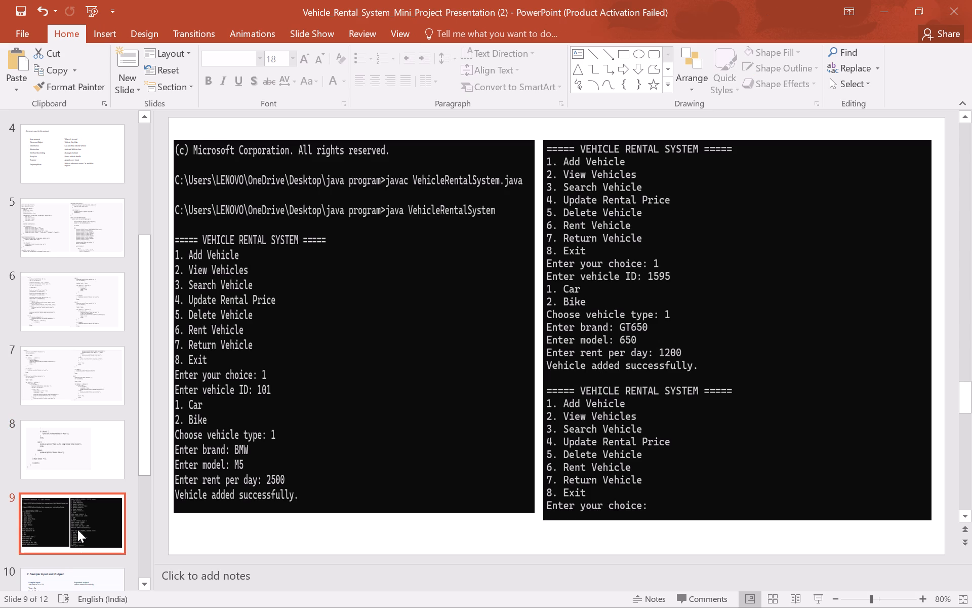
scroll(52, 451, down, 1)
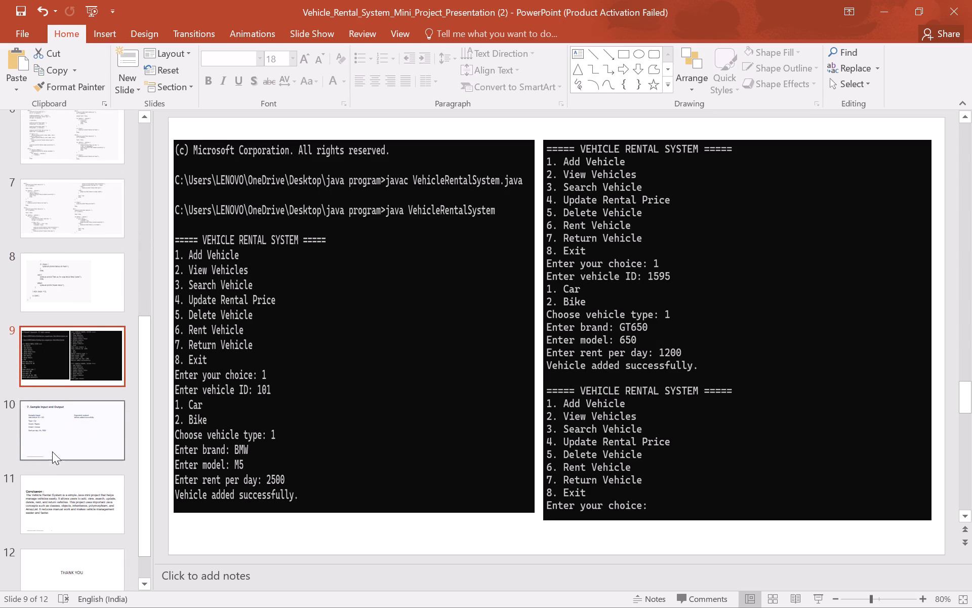
scroll(52, 451, down, 1)
click(85, 399)
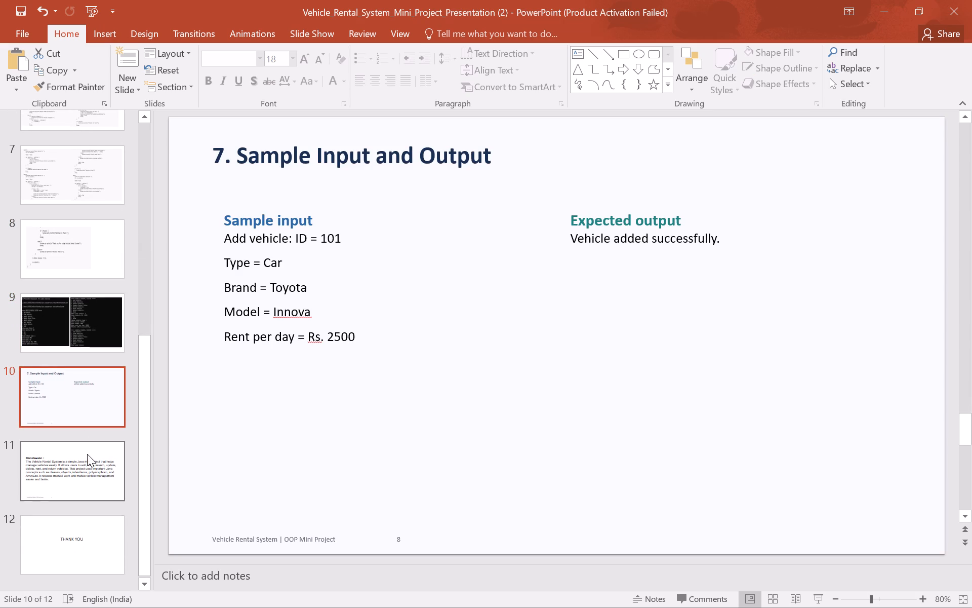
click(87, 458)
scroll(87, 458, down, 1)
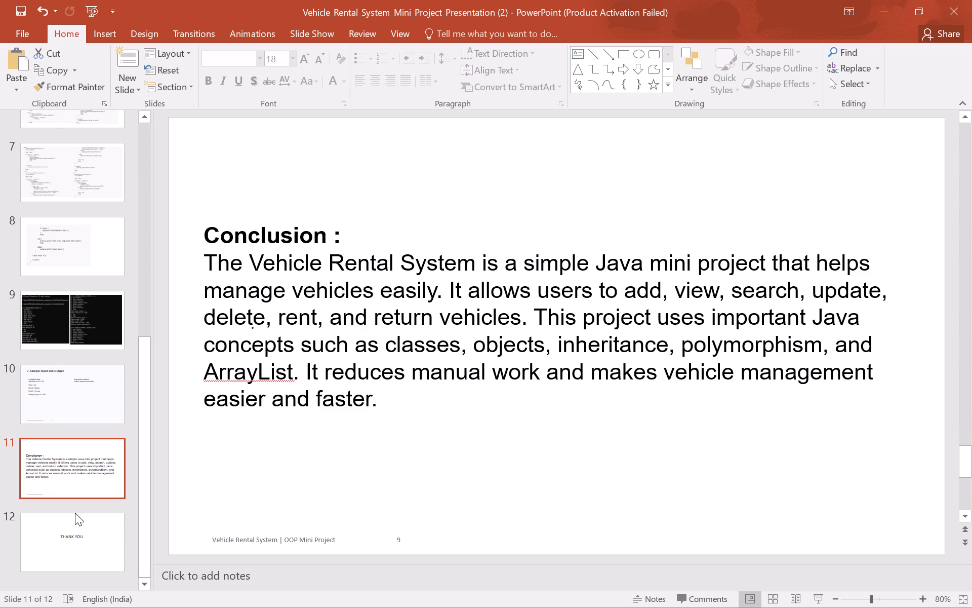
click(76, 542)
click(86, 485)
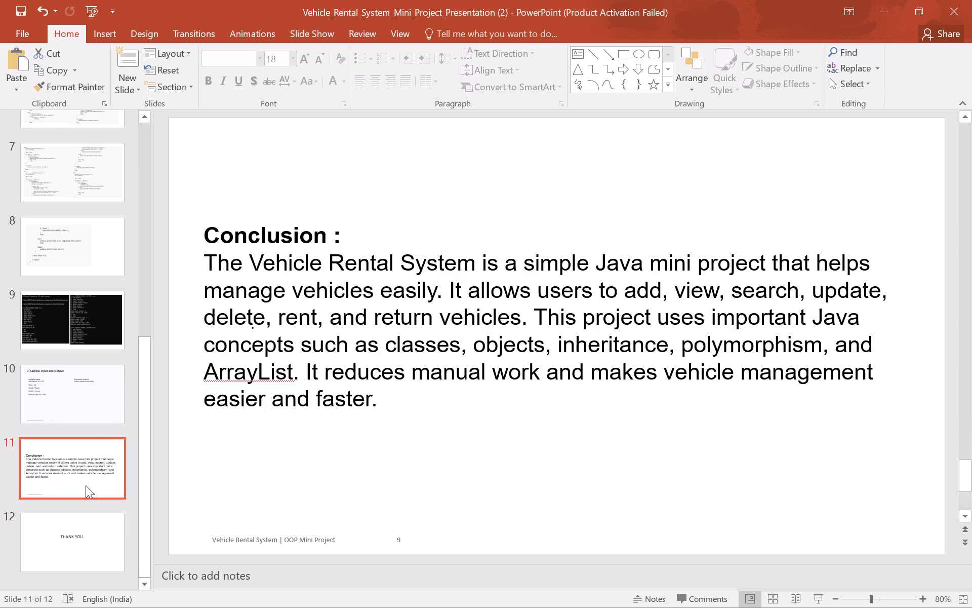
click(93, 391)
click(95, 341)
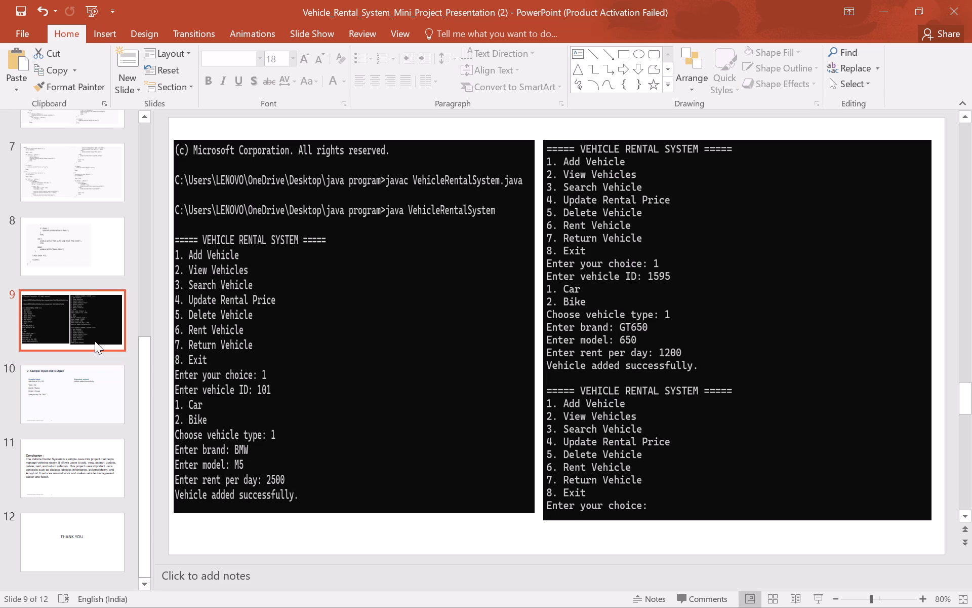
click(92, 261)
click(93, 191)
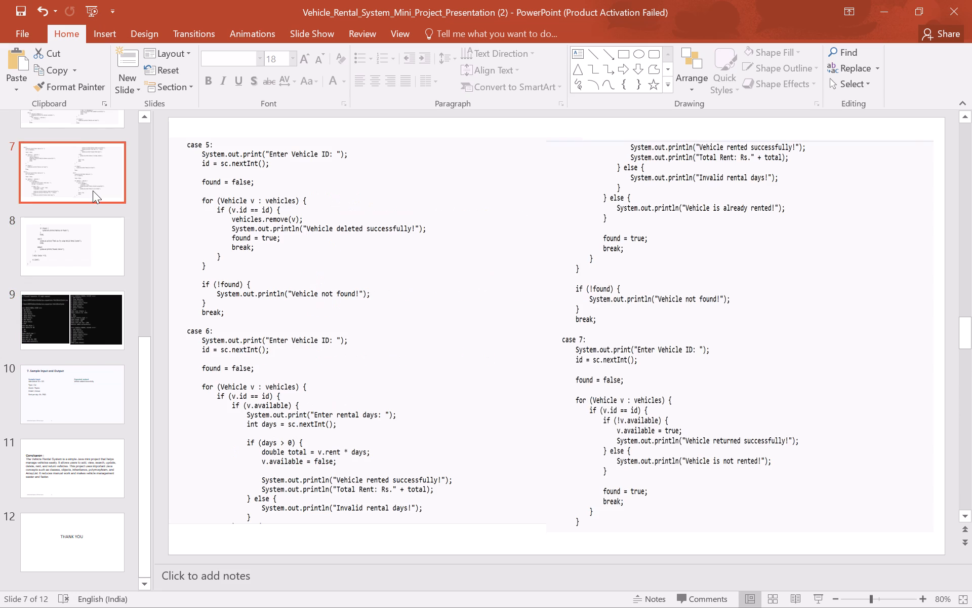
scroll(93, 191, up, 6)
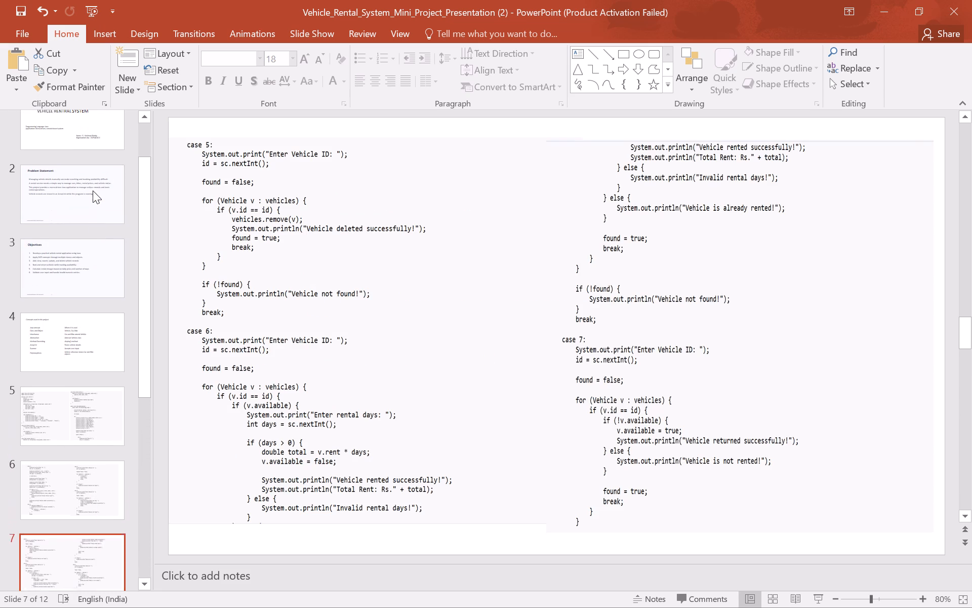
scroll(93, 191, up, 3)
click(88, 165)
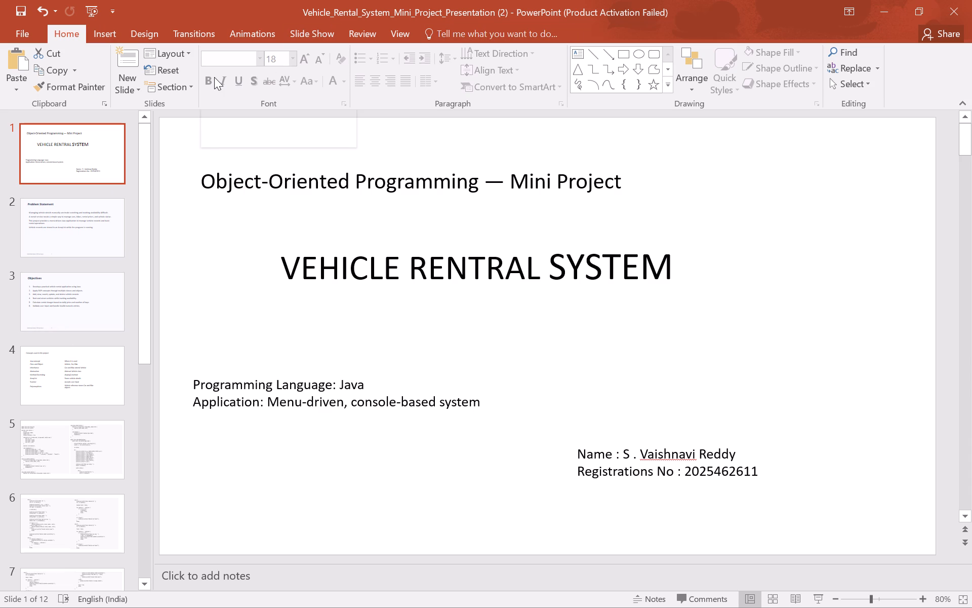
Save the presentation under its current name.
click(22, 13)
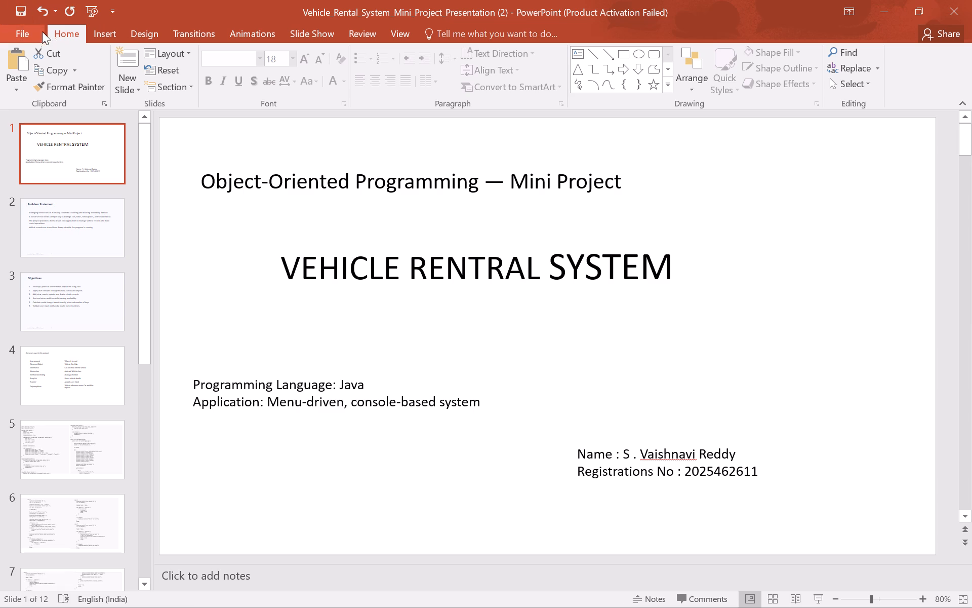
click(18, 13)
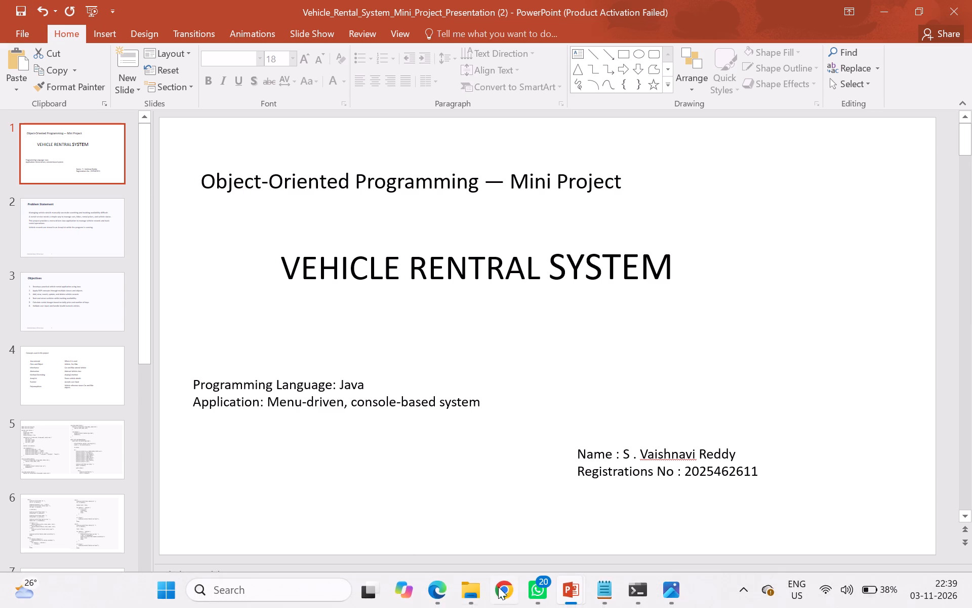
Save the presentation under the new name "java vehicle rental ppt" in the OneDrive Documents folder as a PowerPoint Presentation.
click(14, 31)
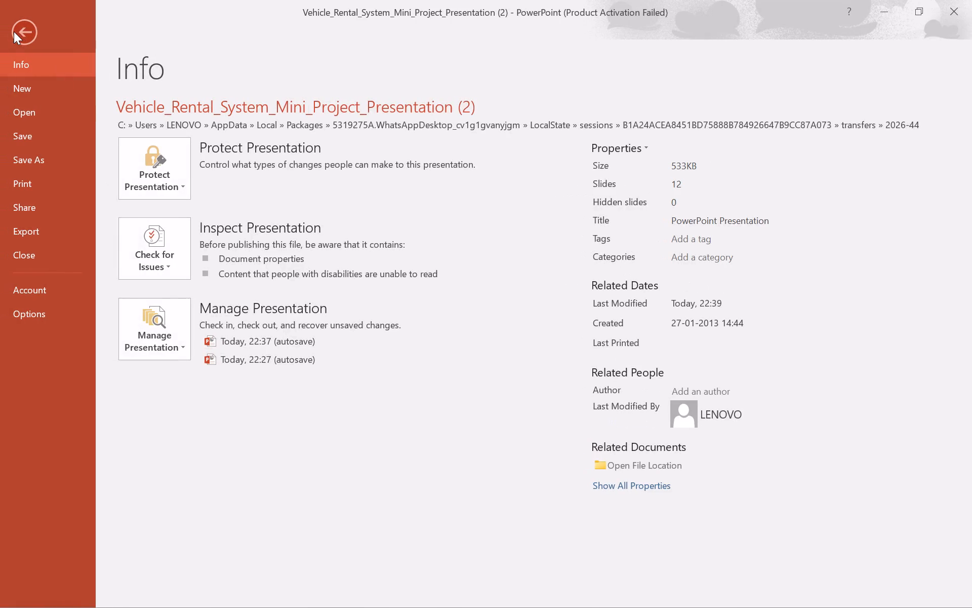
click(36, 154)
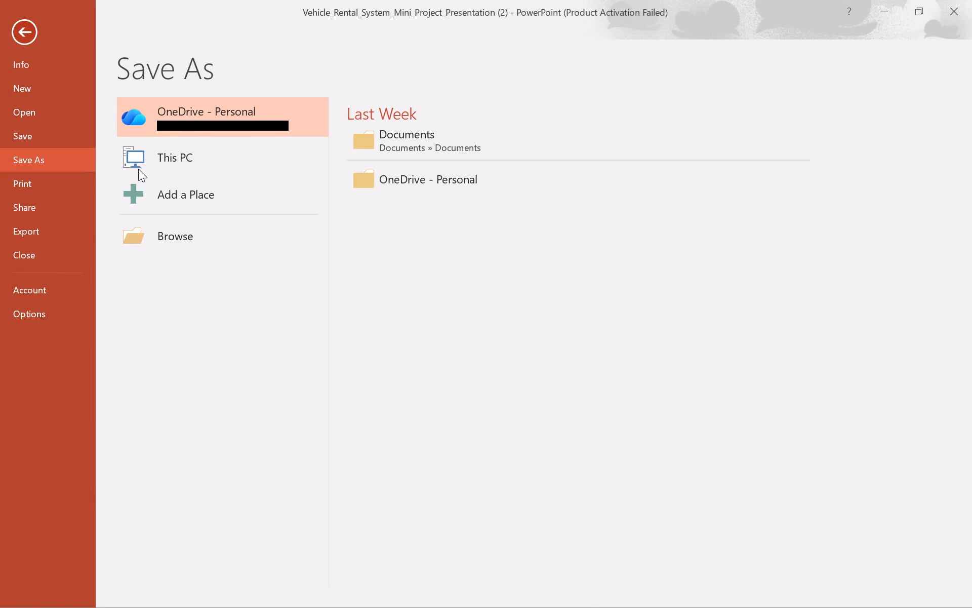
click(157, 167)
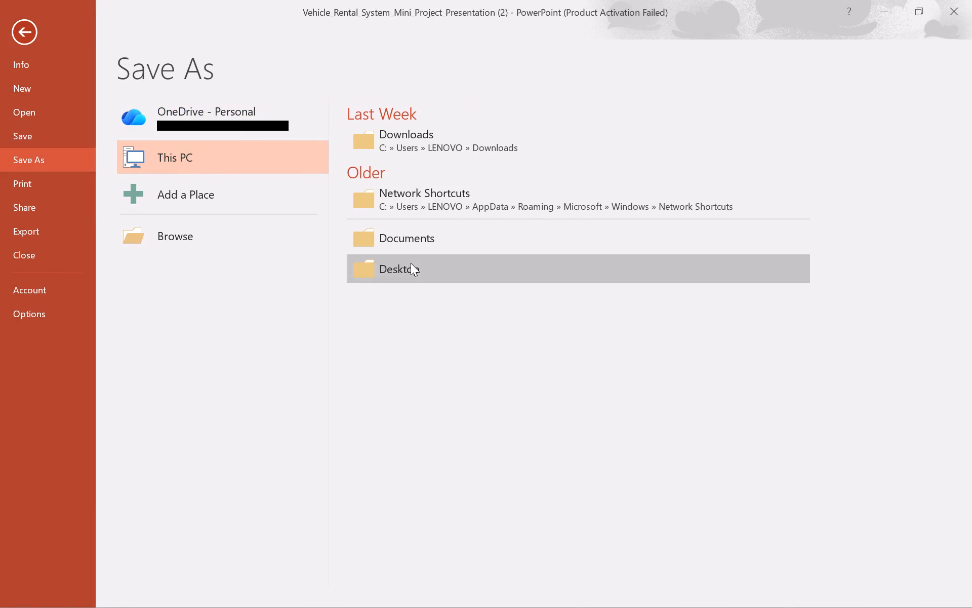
click(241, 115)
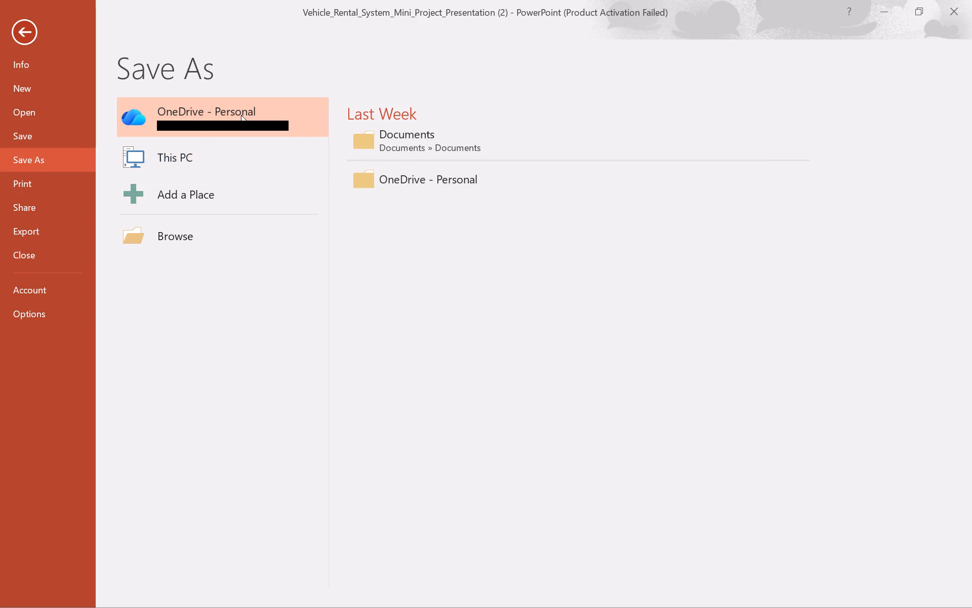
click(199, 234)
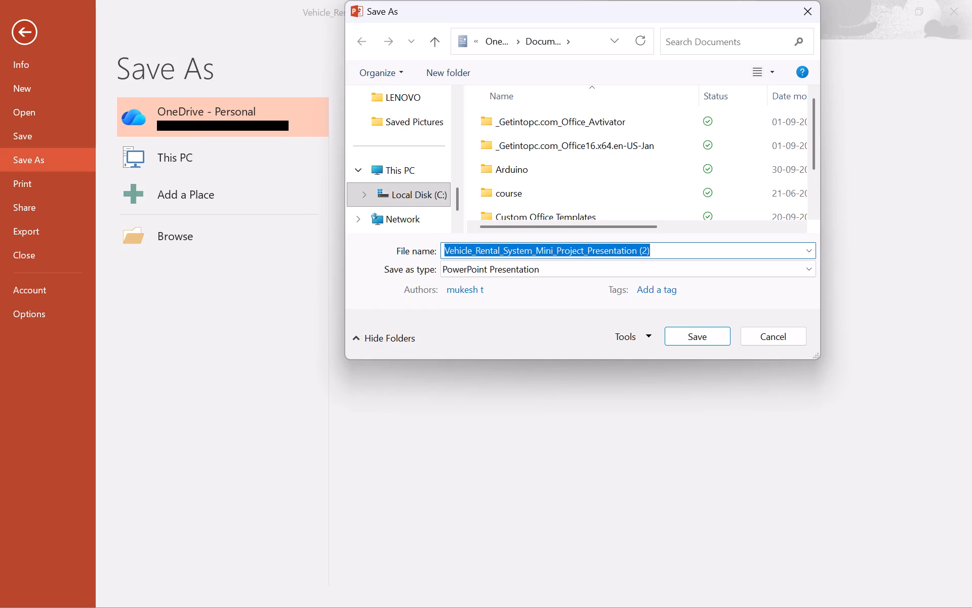
key(BackSpace)
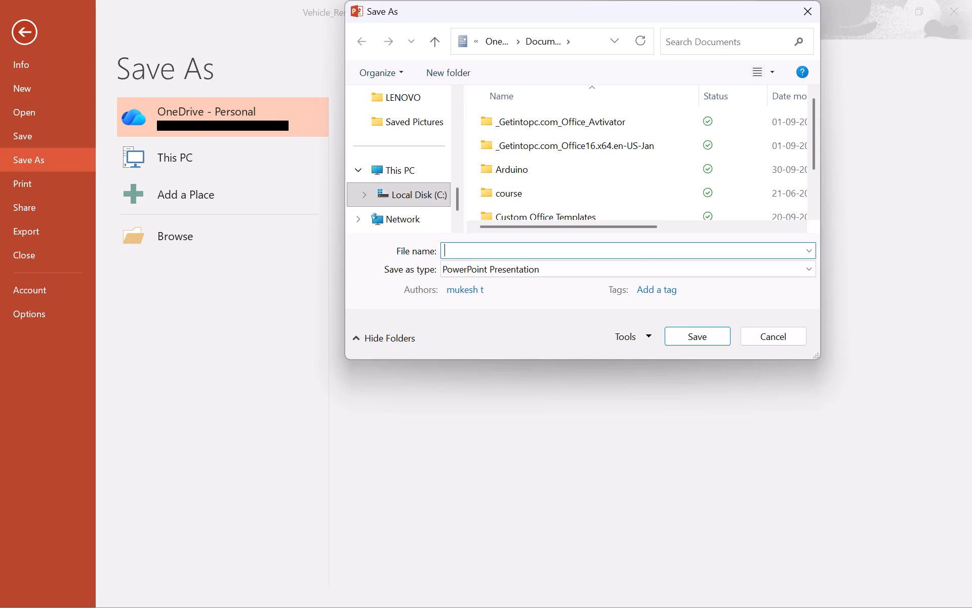
text(java)
key(space)
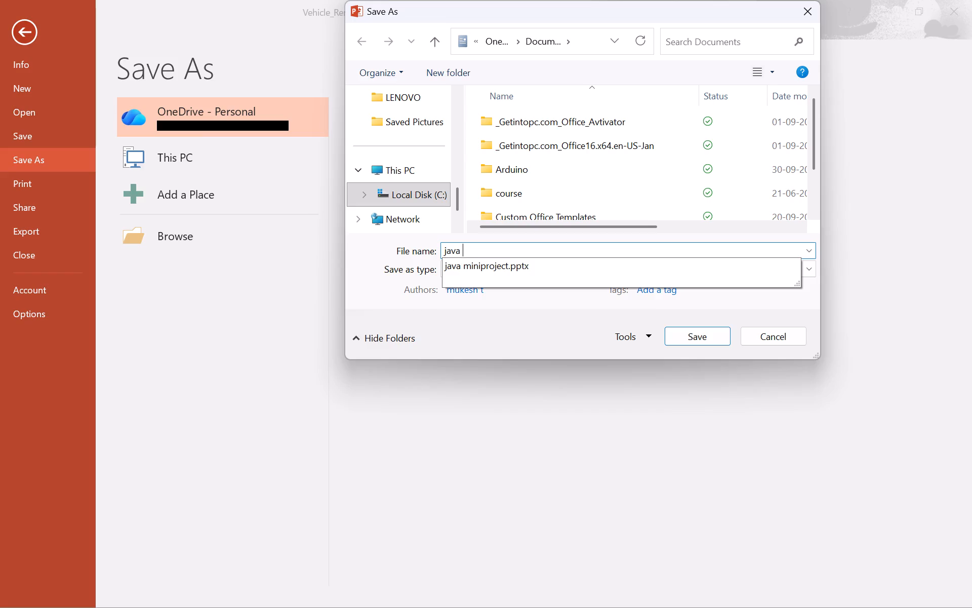
text(vehu)
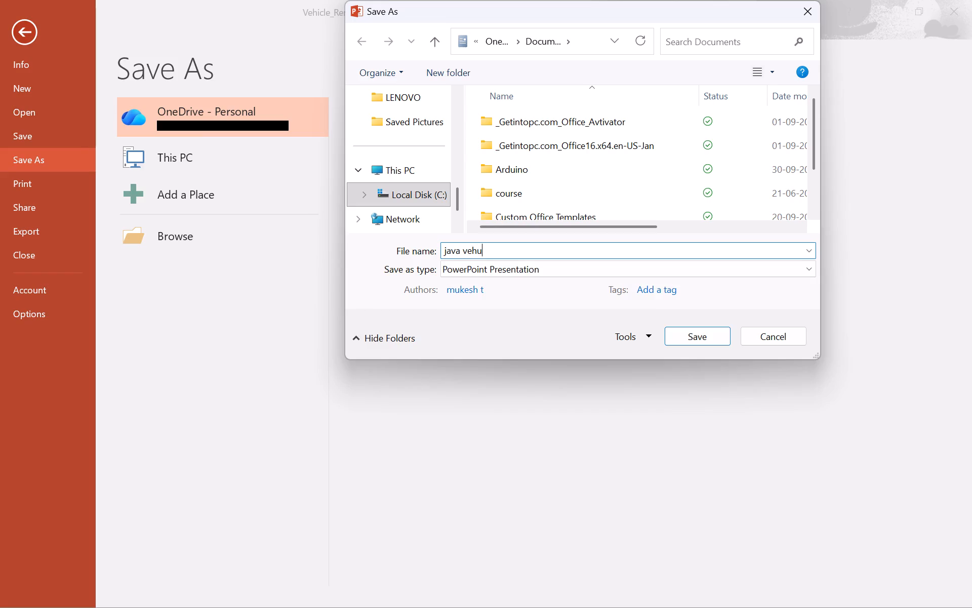
key(BackSpace)
text(icle)
key(space)
text(rena)
key(BackSpace)
text(tal price)
key(space)
key(BackSpace)
key(BackSpace)
key(BackSpace)
key(BackSpace)
key(BackSpace)
key(BackSpace)
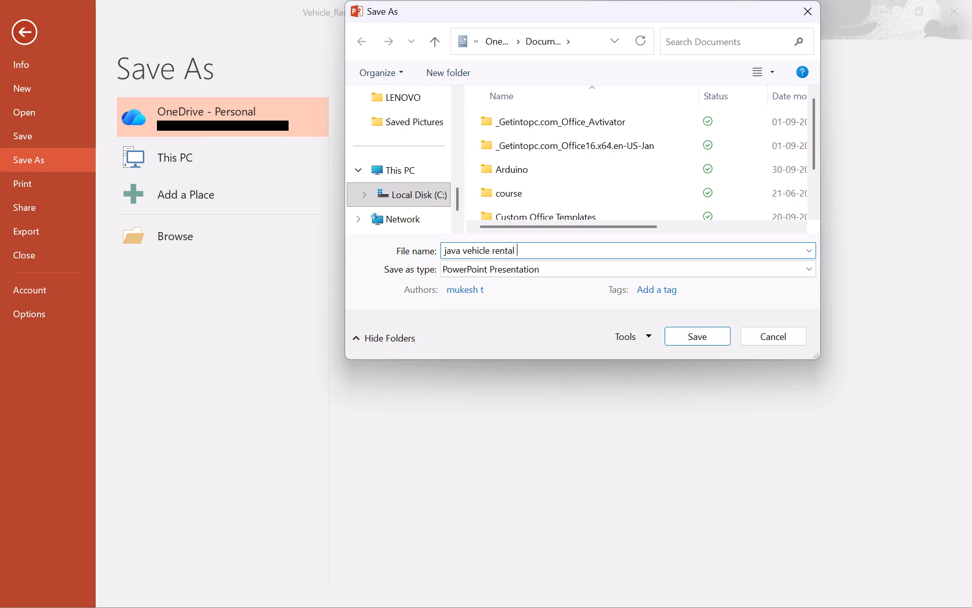
text(ppt)
click(699, 338)
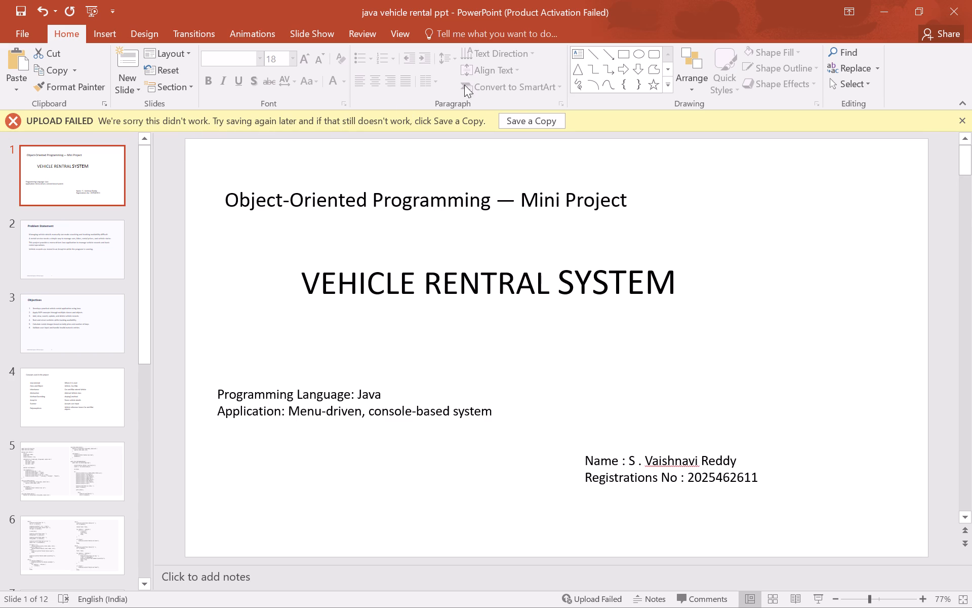
Save a copy of the presentation in Documents as a PowerPoint Presentation under the same name, replacing the existing file.
click(523, 117)
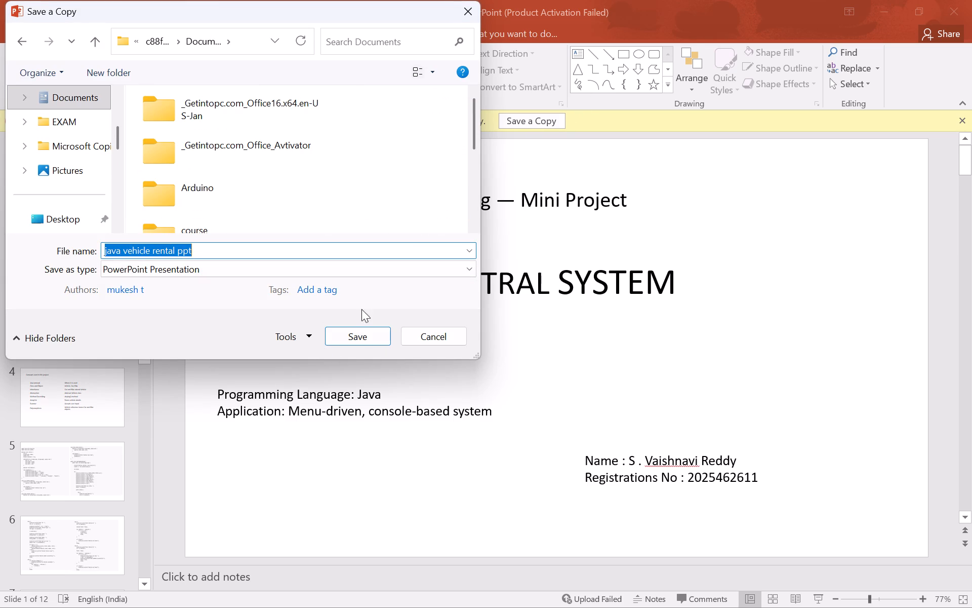
click(353, 269)
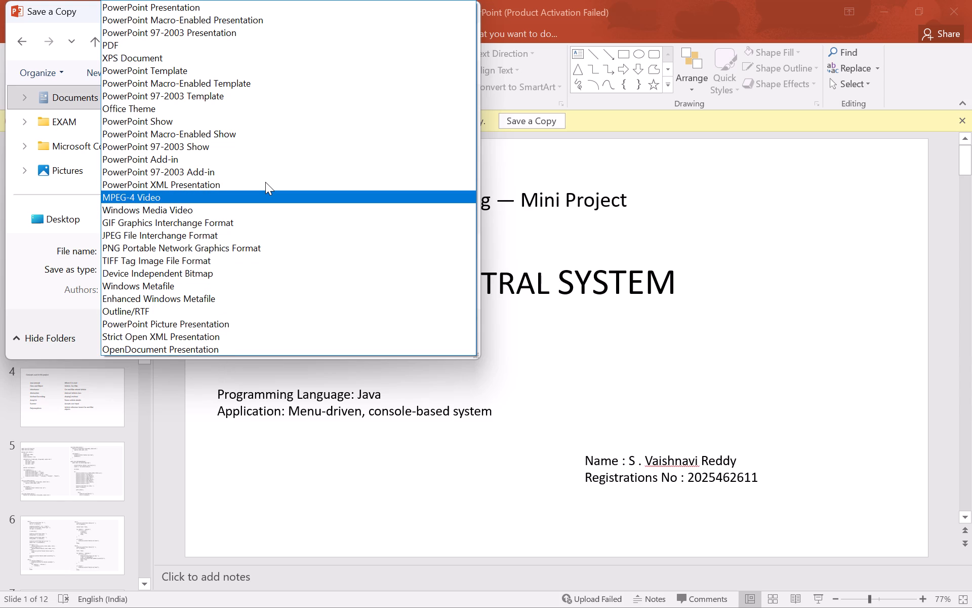
scroll(265, 182, up, 2)
click(230, 2)
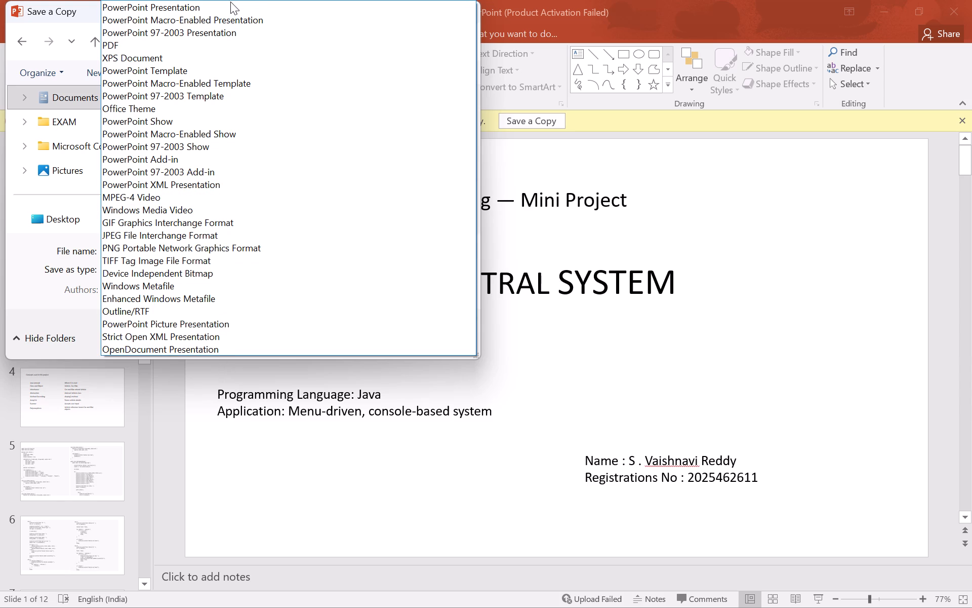
click(342, 334)
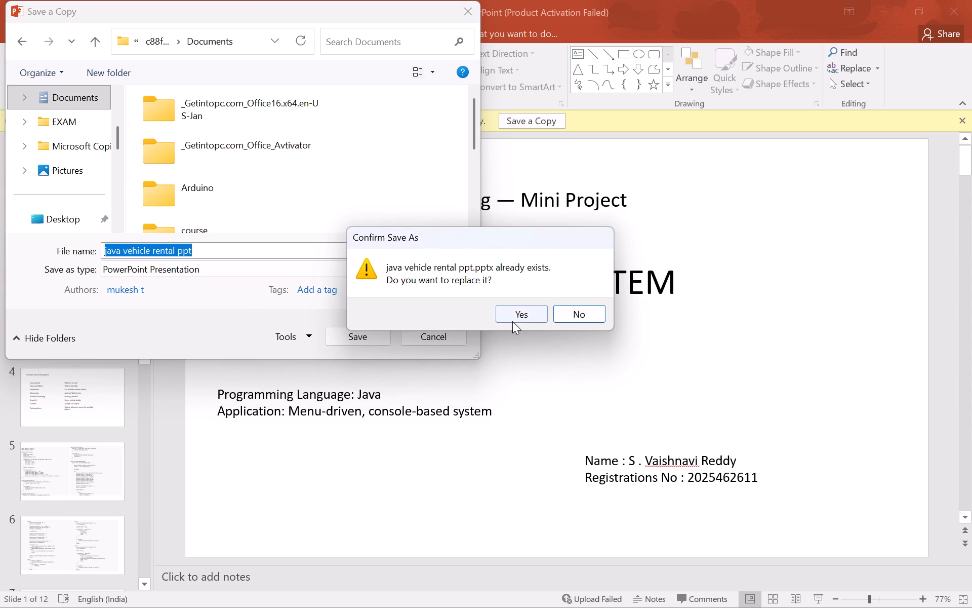
click(510, 309)
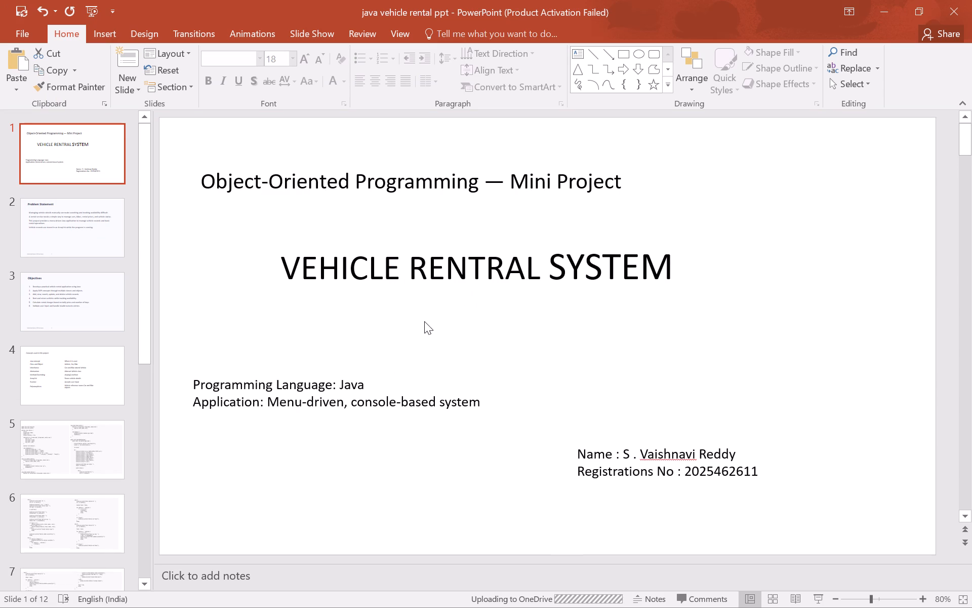
Review the whole saved deck slide by slide, from the title slide through to the closing slide.
key(Down)
key(Down)
key(Down)
key(Down)
key(Down)
key(Down)
key(Down)
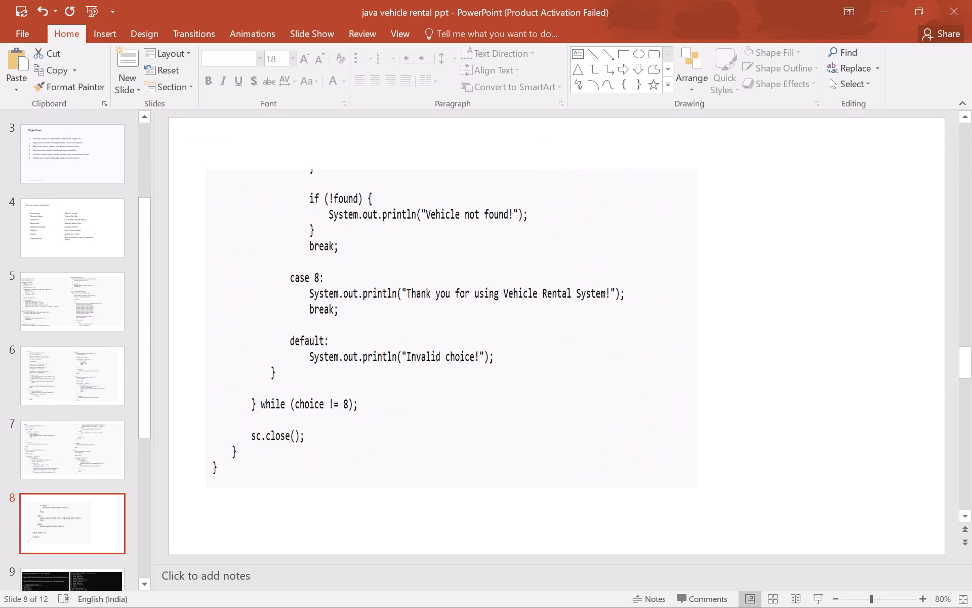
key(Down)
key(Down)
key(Down)
key(Down)
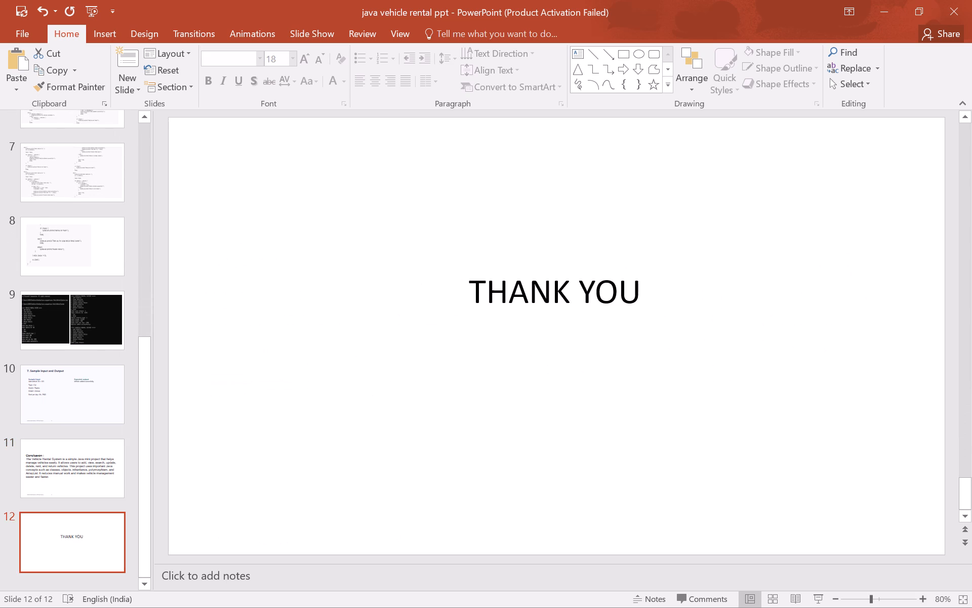
key(Down)
Minimise the presentation and close the open code screenshot window.
click(873, 19)
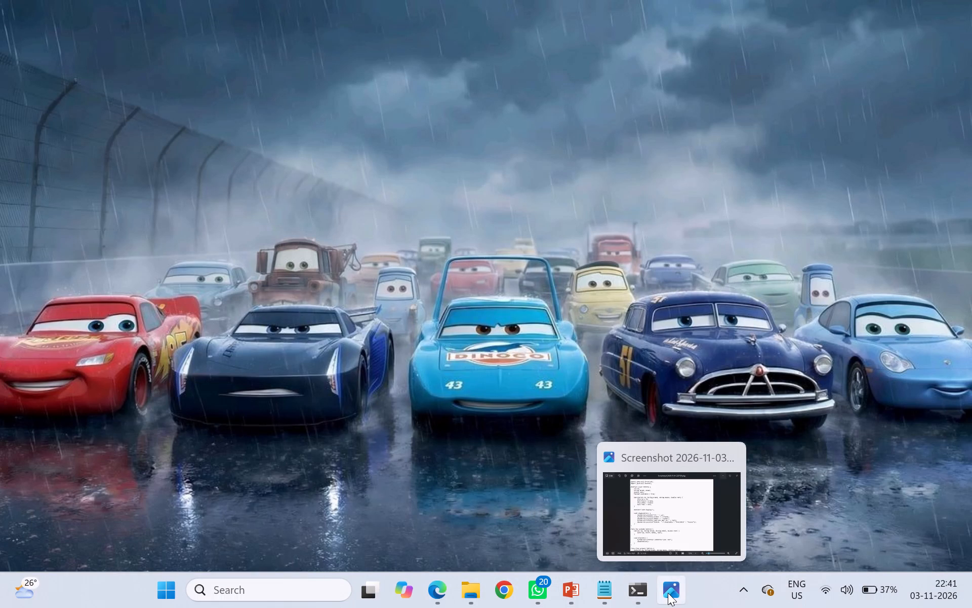
click(733, 460)
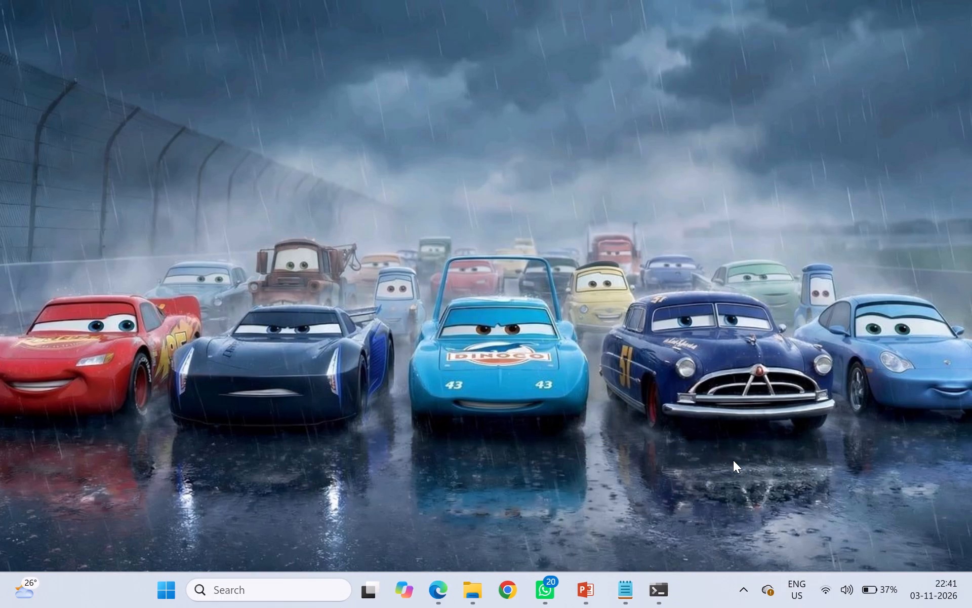
Switch to File Explorer, locate "java vehicle rental ppt" among Home's recent files, look at its file options, and minimise the window.
click(492, 591)
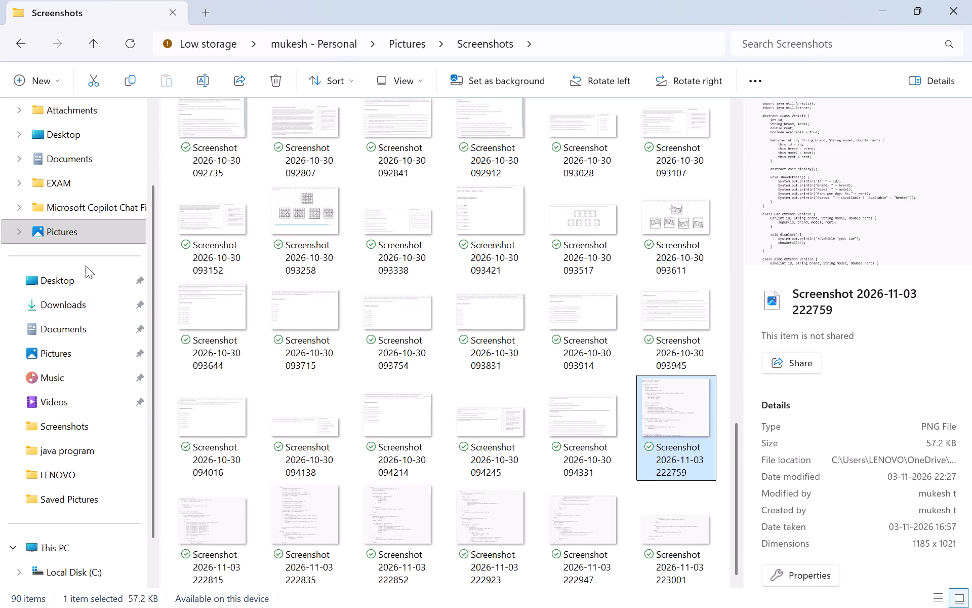
click(84, 196)
scroll(84, 196, up, 3)
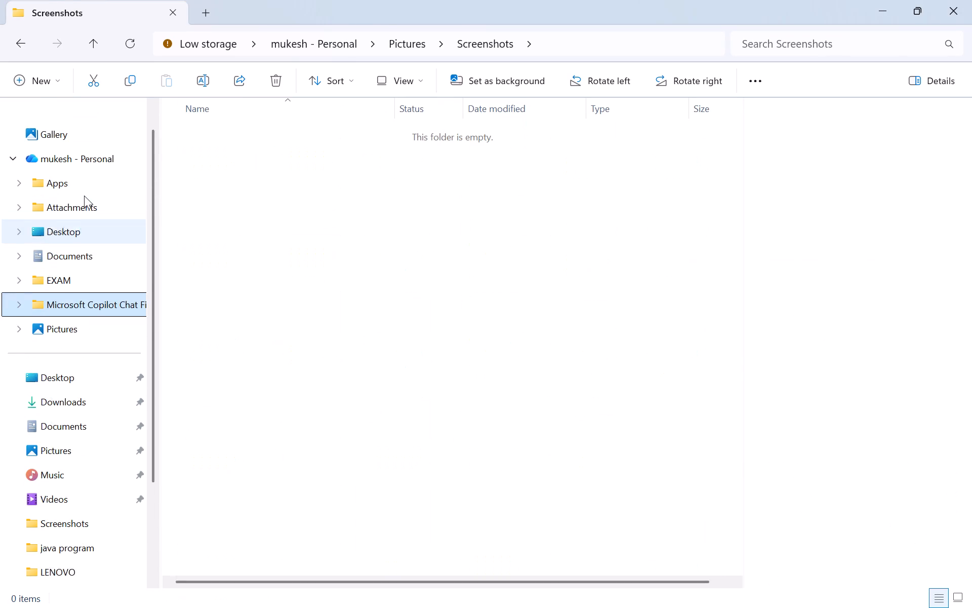
scroll(84, 196, up, 1)
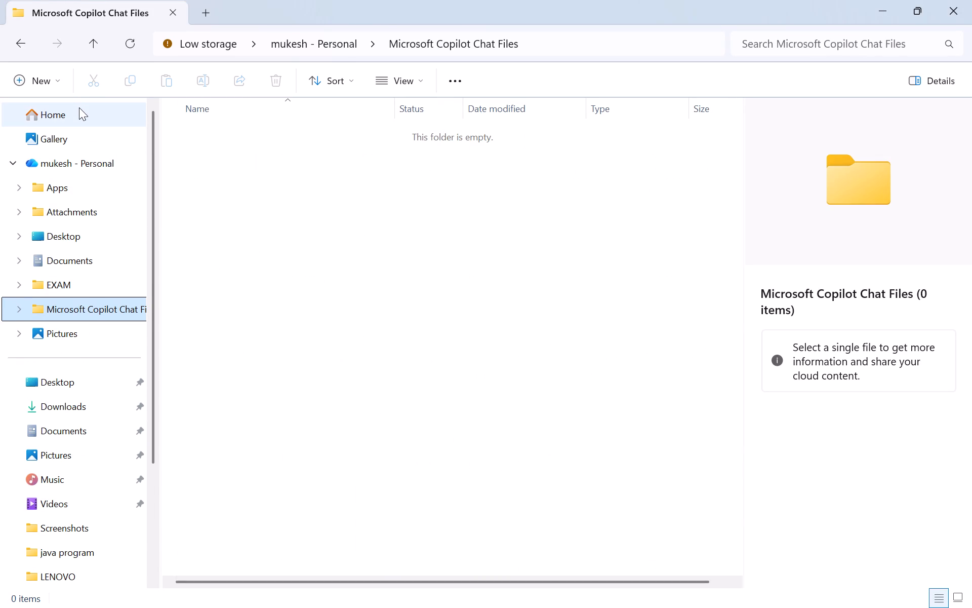
click(79, 107)
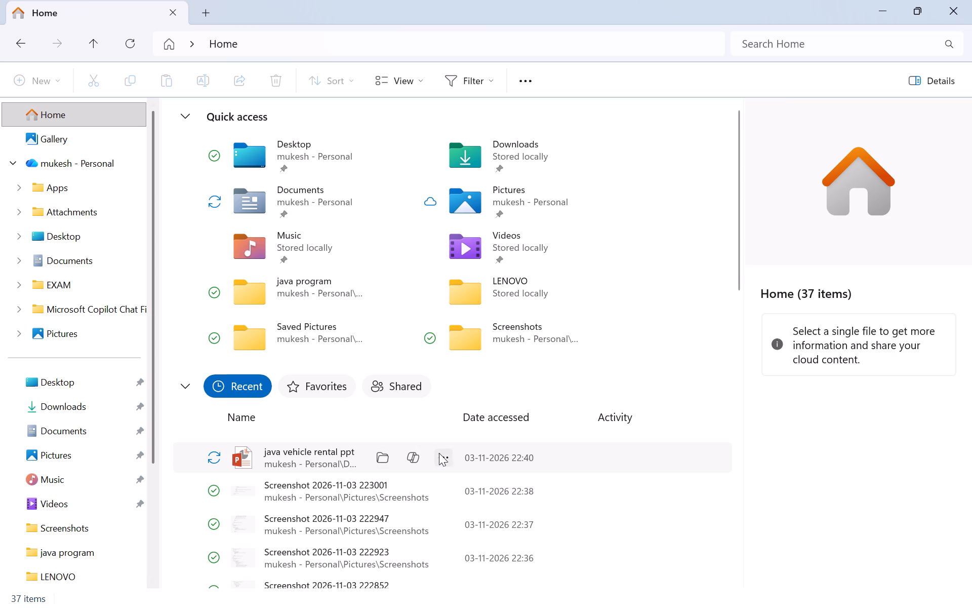
click(439, 455)
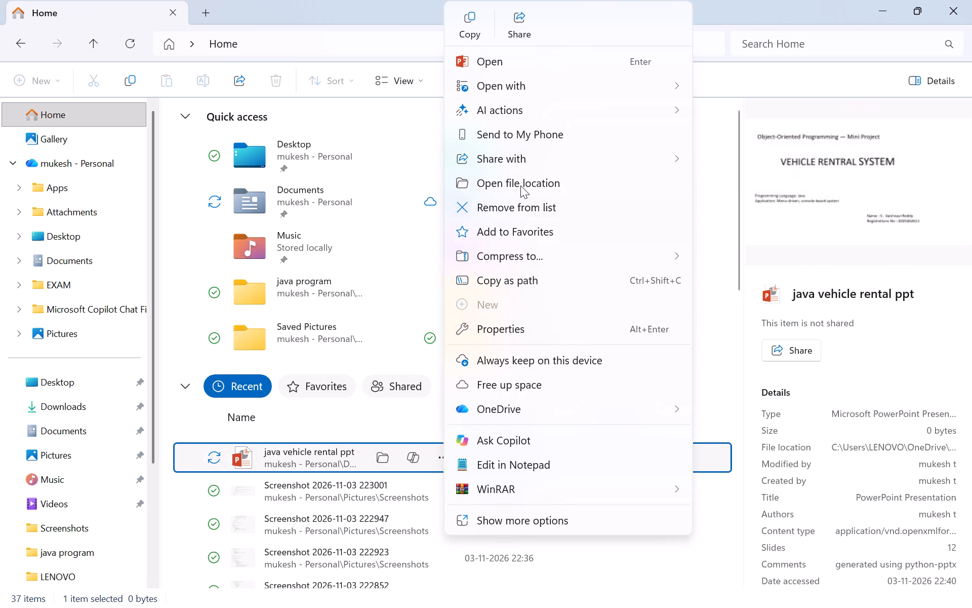
click(719, 102)
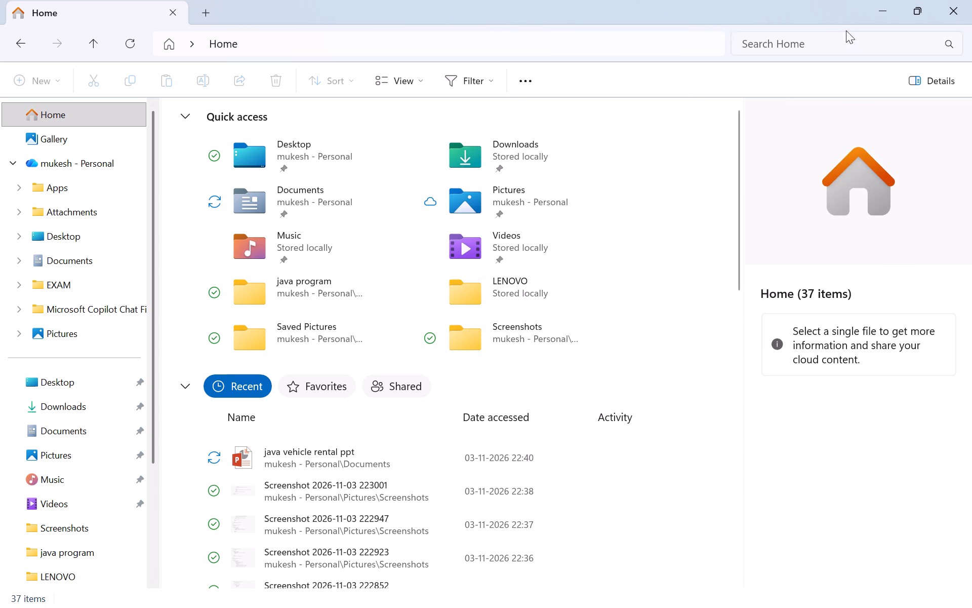
click(876, 10)
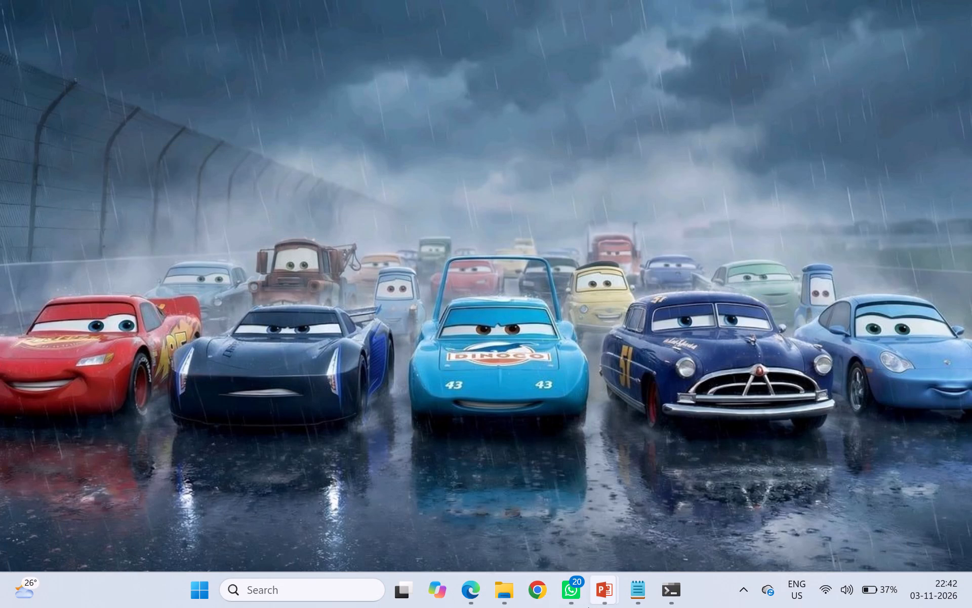